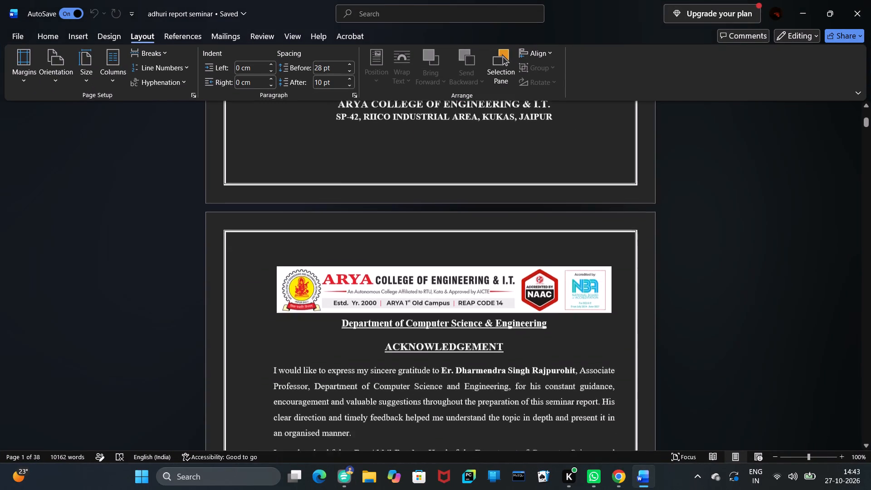
scroll(481, 294, "down", 2)
scroll(481, 294, "up", 3)
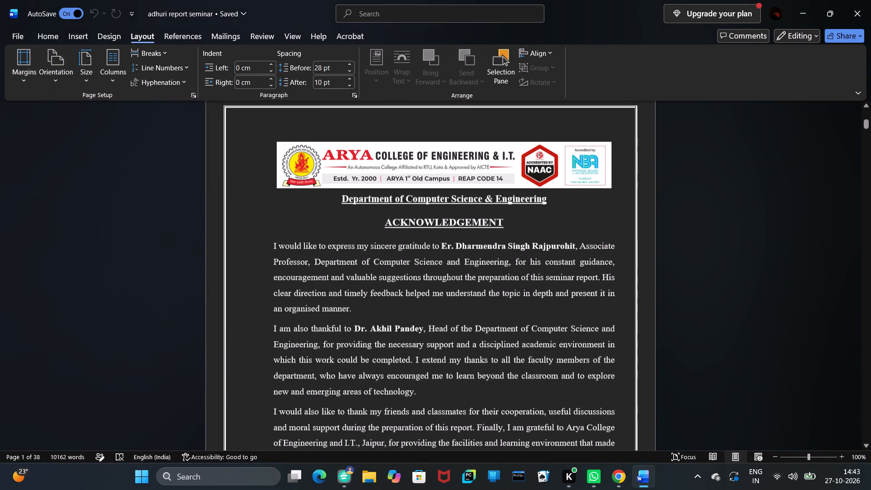
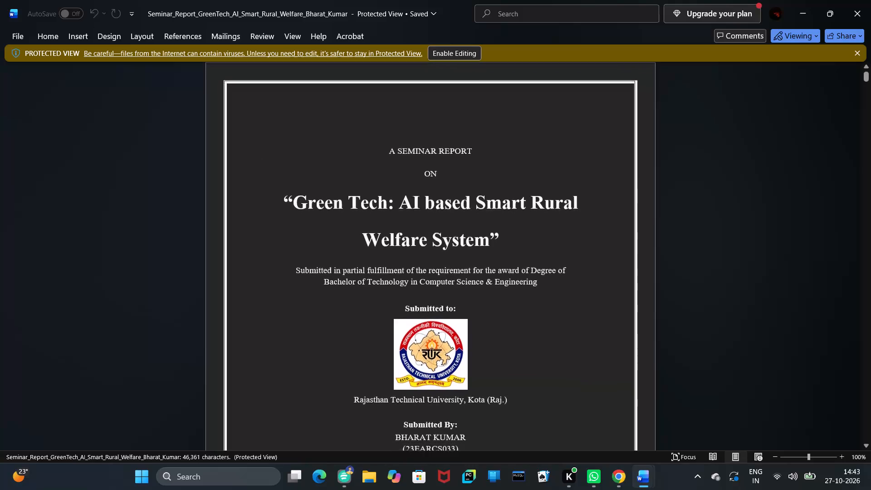
Examine the cover page and Acknowledgement page of the Green Tech: AI based Smart Rural Welfare System seminar report.
scroll(541, 142, "down", 3)
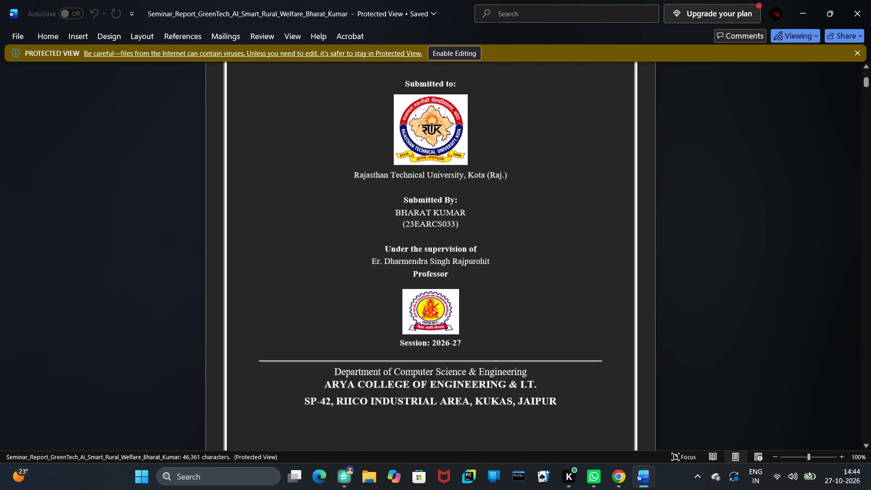
scroll(541, 142, "down", 1)
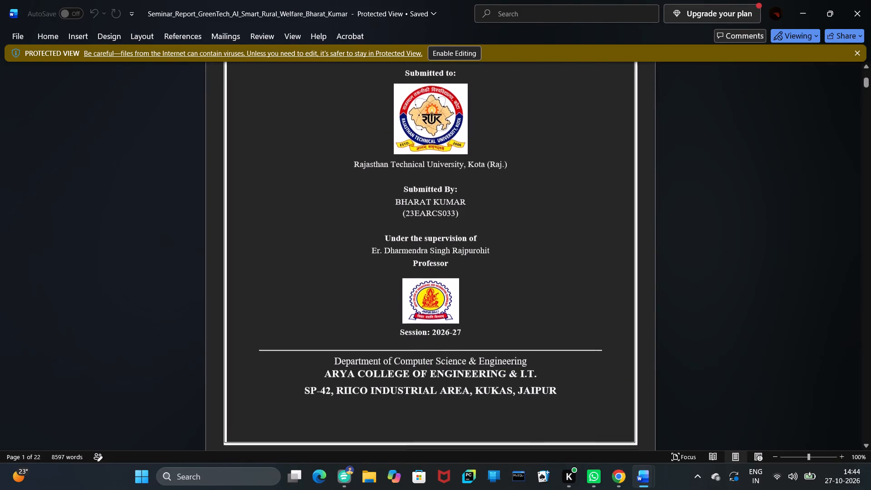
scroll(541, 142, "down", 3)
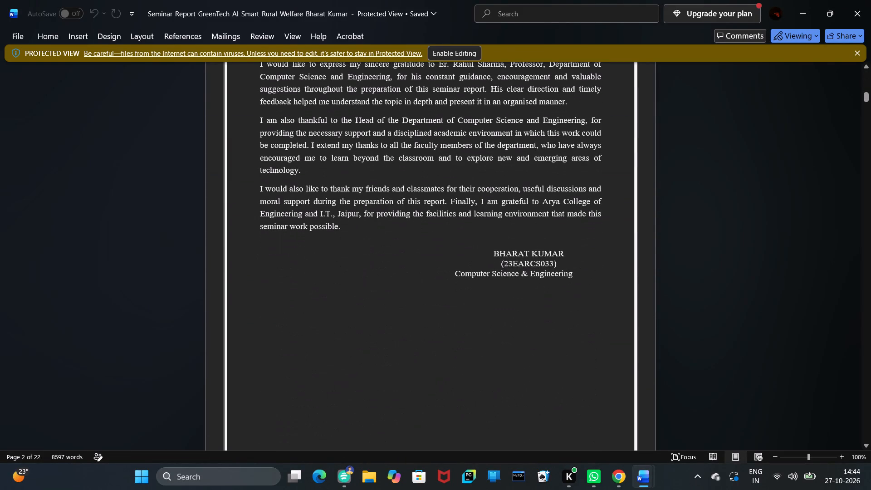
scroll(541, 142, "up", 1)
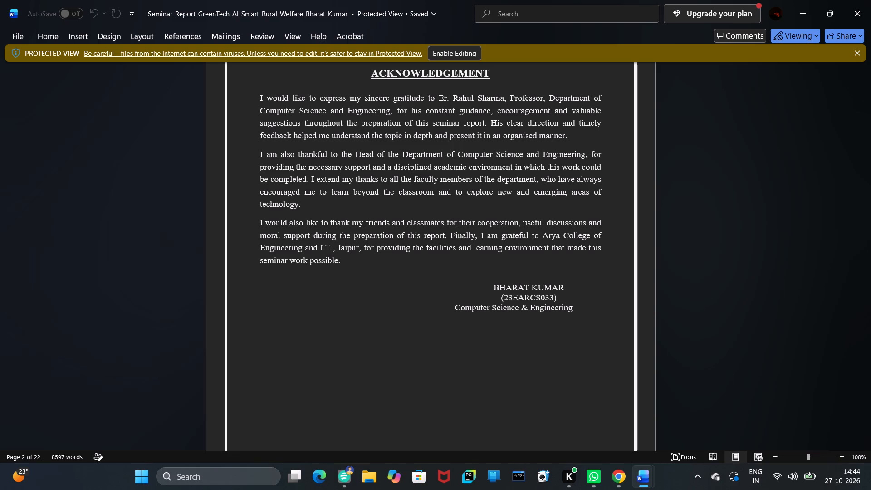
scroll(541, 142, "up", 5)
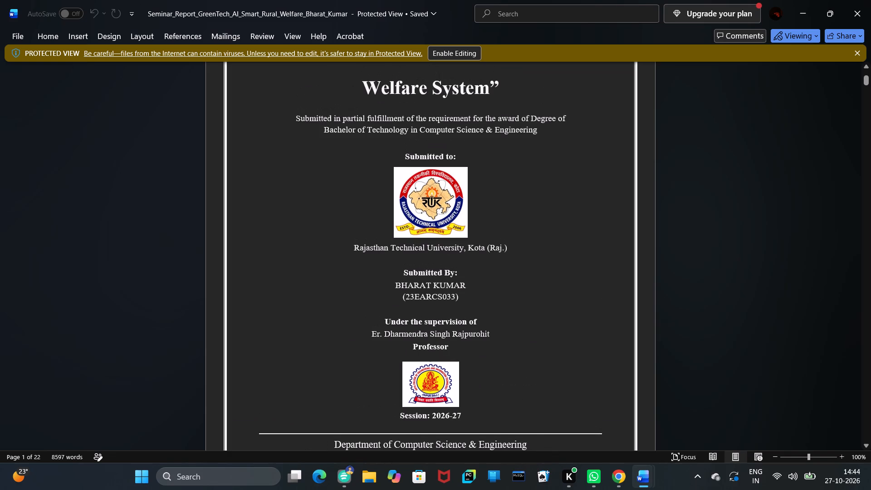
scroll(541, 142, "down", 1)
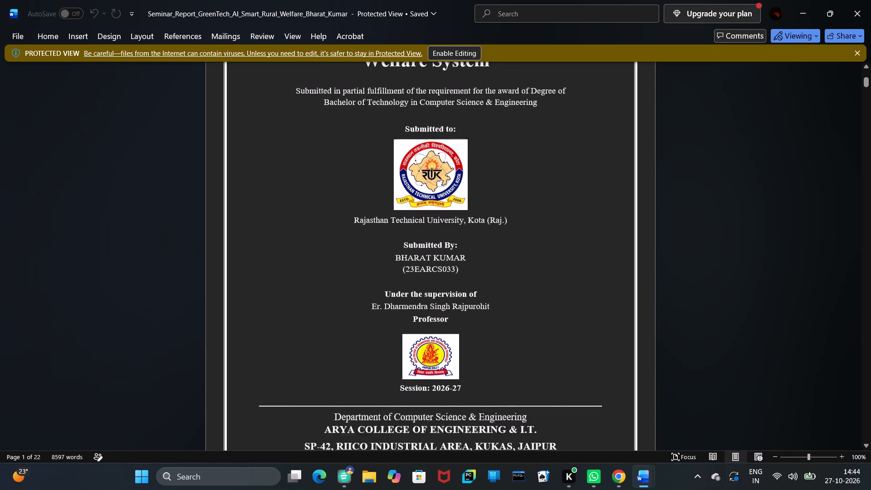
scroll(541, 142, "down", 3)
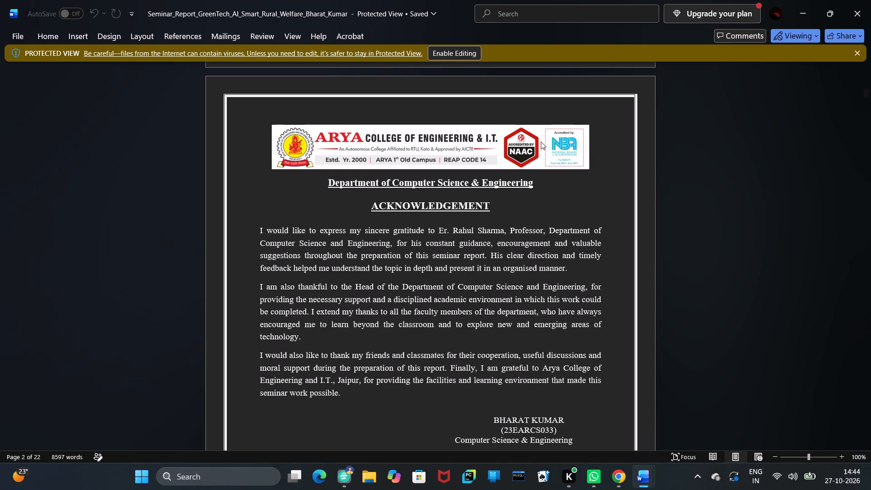
scroll(541, 142, "up", 3)
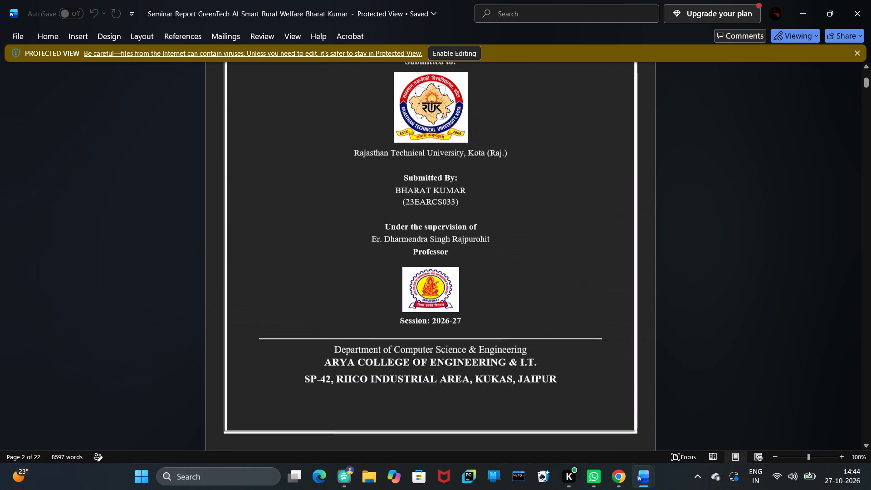
scroll(541, 142, "up", 1)
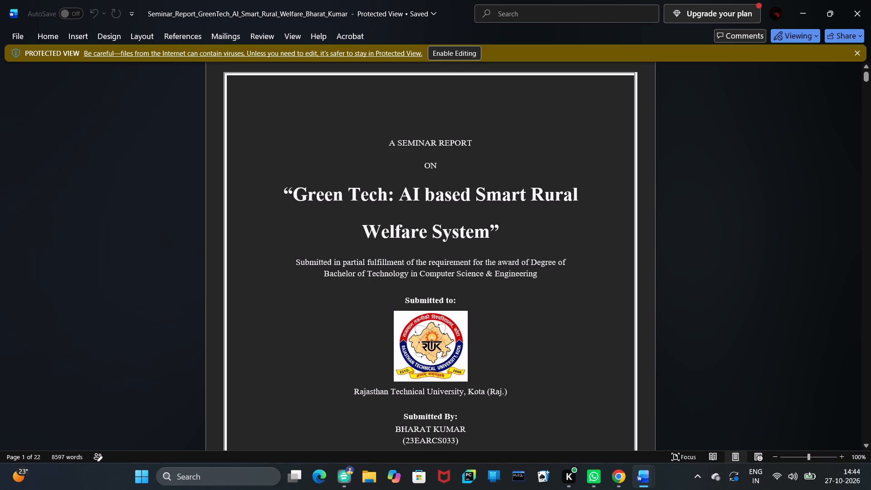
scroll(541, 142, "down", 1)
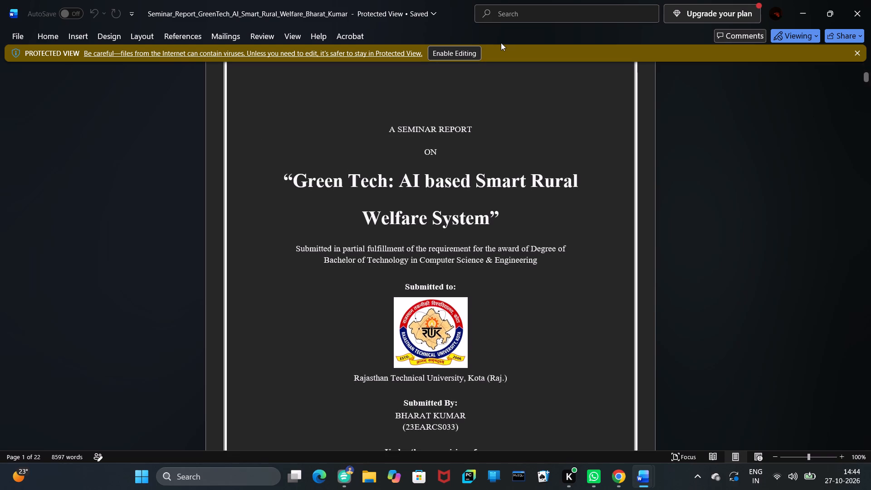
Switch back to the adhuri report seminar document at its Acknowledgement page.
left_click(456, 0)
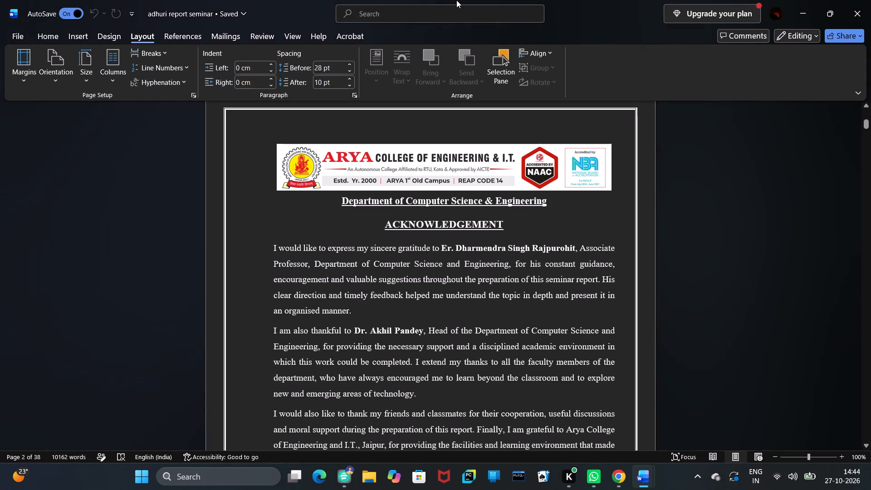
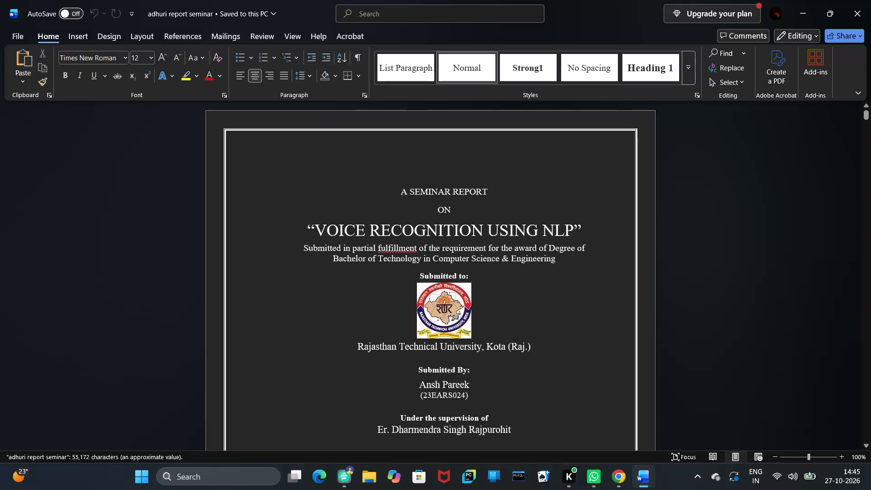
Examine the cover page and the top of the Acknowledgement page in the Voice Recognition Using NLP seminar report.
scroll(691, 402, "down", 3)
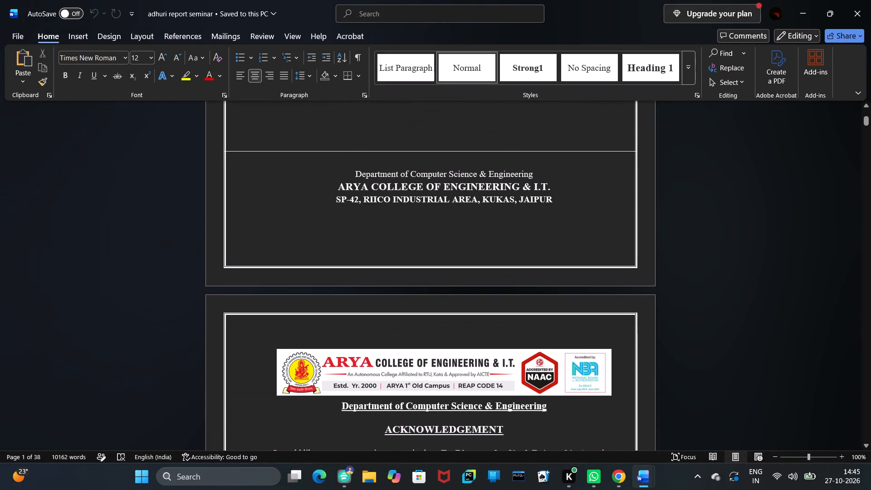
scroll(590, 304, "down", 2)
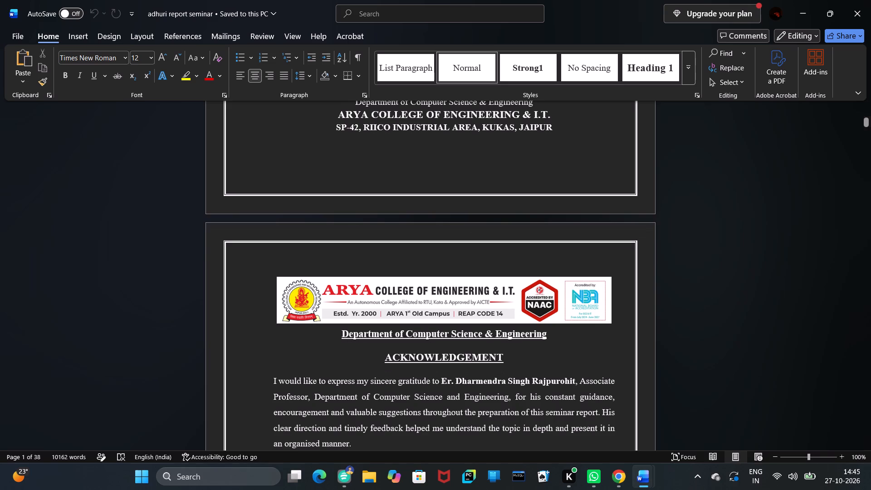
left_click(578, 374)
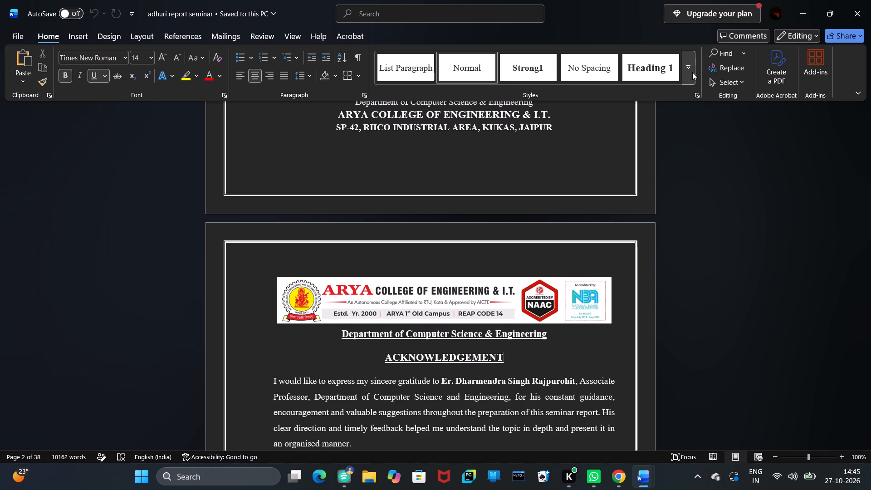
scroll(619, 202, "up", 11)
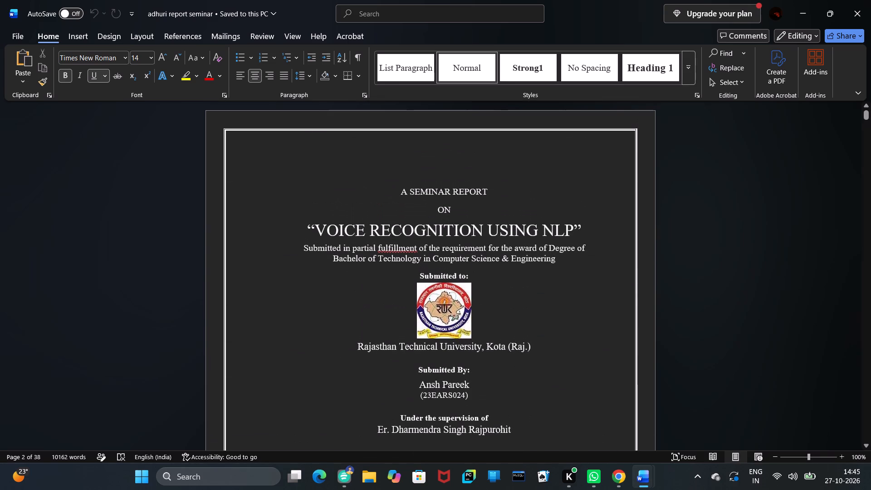
Close the copy of the adhuri report seminar document that is saved to this PC.
left_click(870, 0)
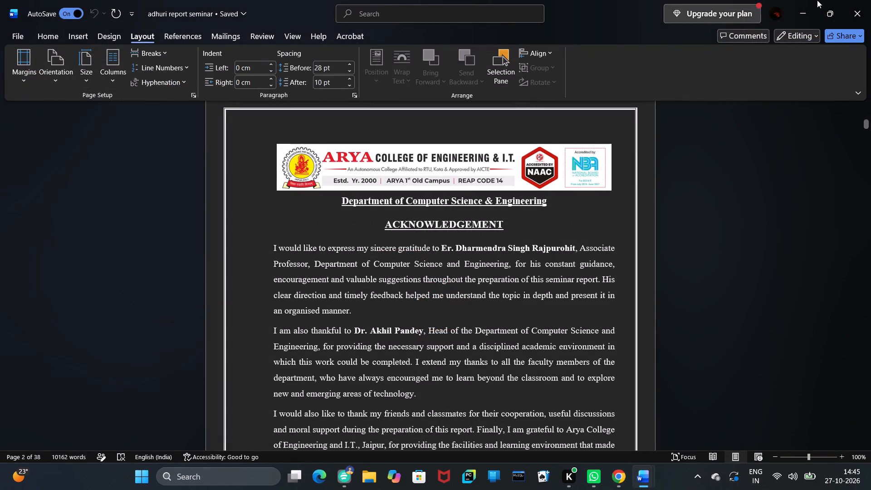
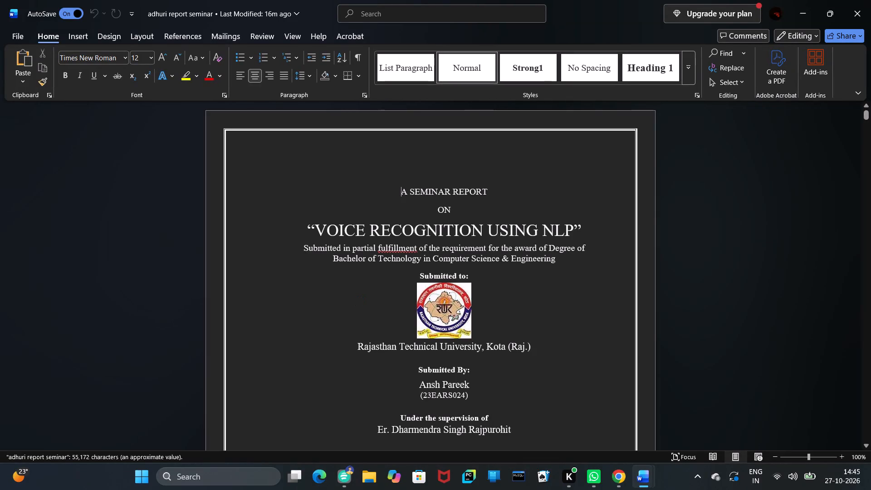
Insert the missing capital C before the S in the student's roll number on the cover page.
left_click(355, 299)
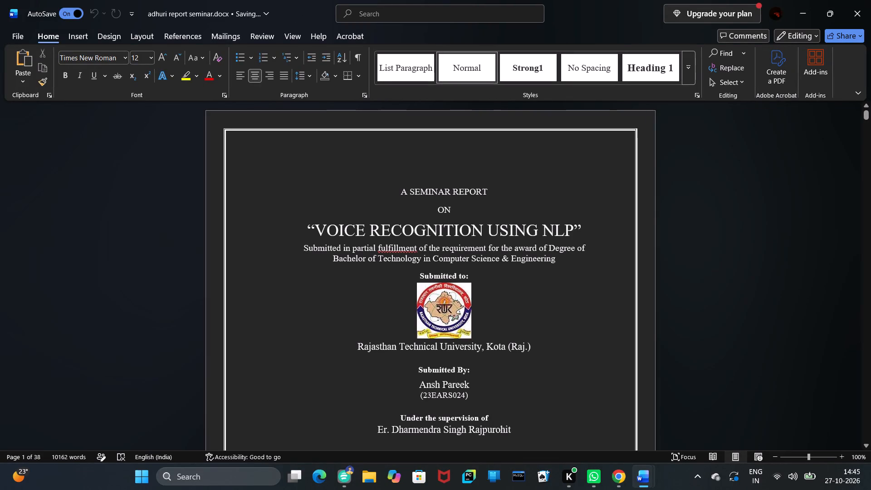
left_click(445, 400)
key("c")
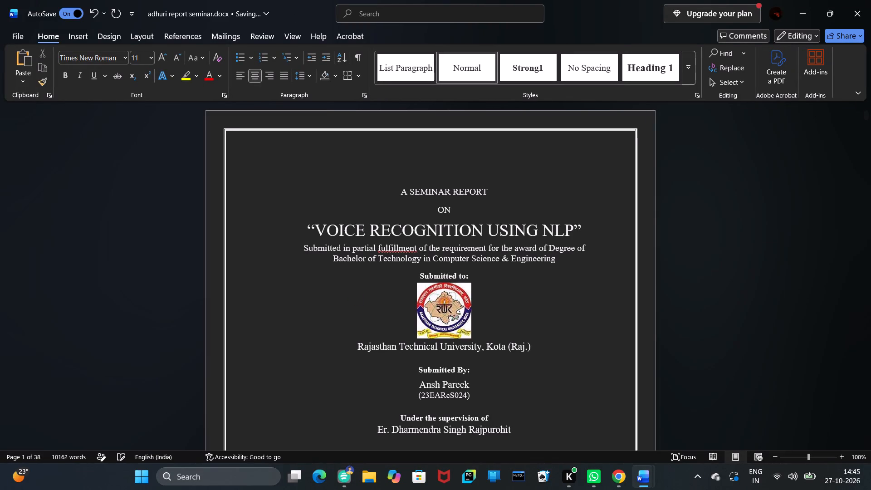
key("BackSpace")
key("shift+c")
Delete the word Associate from the supervisor's designation on the cover page, along with the empty line above it, leaving only Professor.
scroll(445, 400, "down", 1)
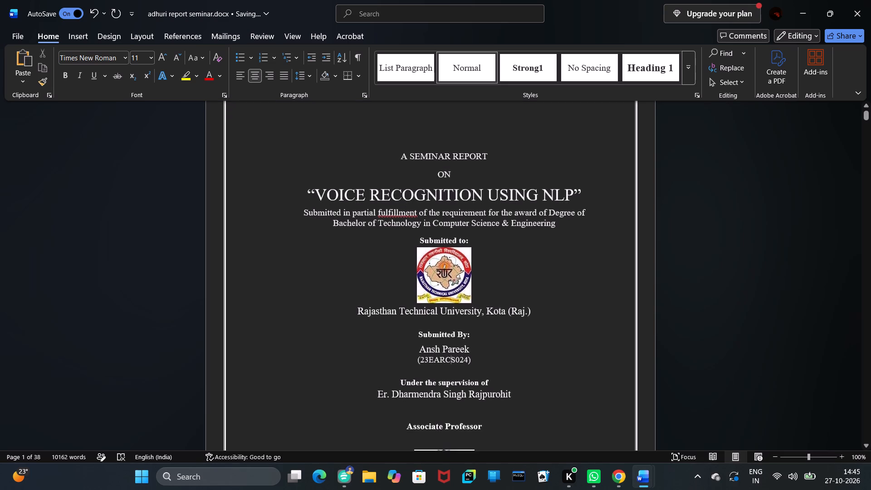
scroll(445, 400, "down", 1)
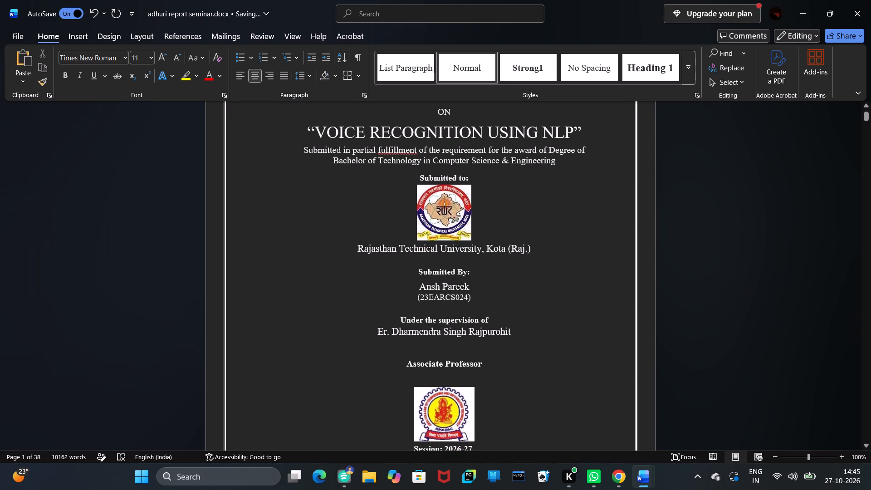
left_click(445, 360)
key("BackSpace")
key("BackSpace")
key("BackSpace")
key("BackSpace")
key("BackSpace")
key("BackSpace")
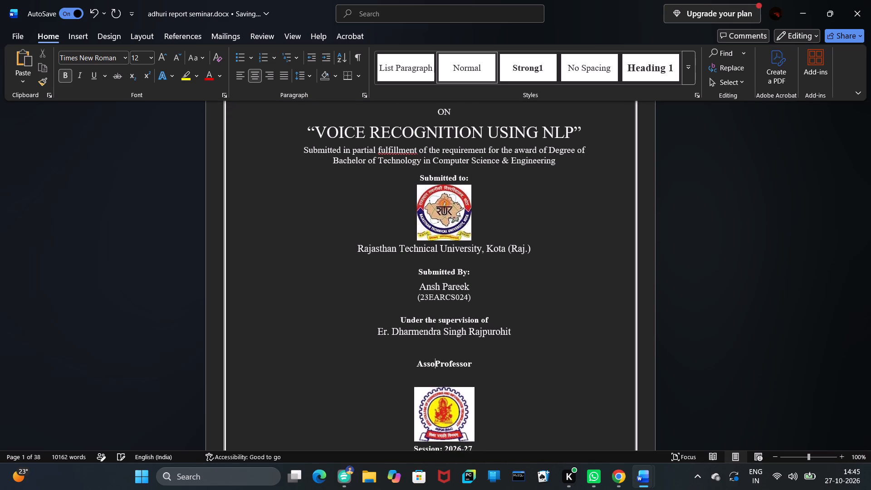
key("BackSpace")
key("BackSpace")
key("BackSpace")
key("BackSpace")
key("BackSpace")
key("BackSpace")
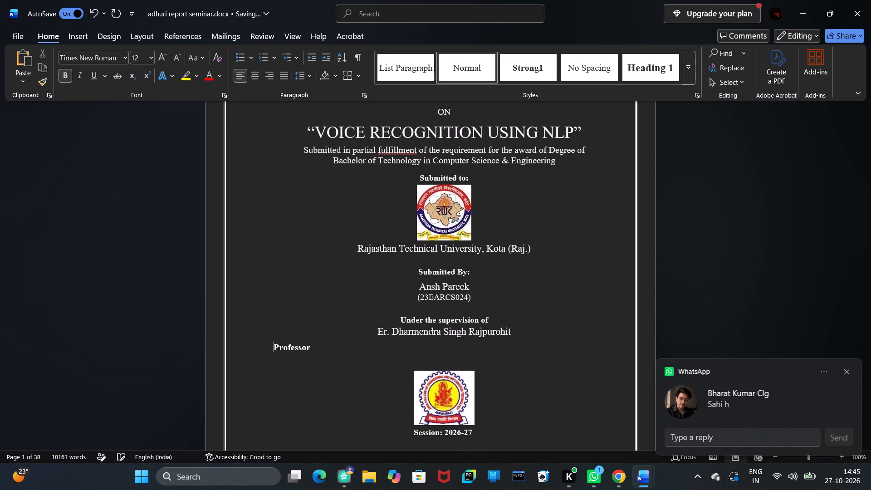
Shift the Professor line across with leading whitespace until it sits roughly centred beneath the supervisor's name.
key("Tab")
key("Tab")
key("Tab")
key("Tab")
key("Tab")
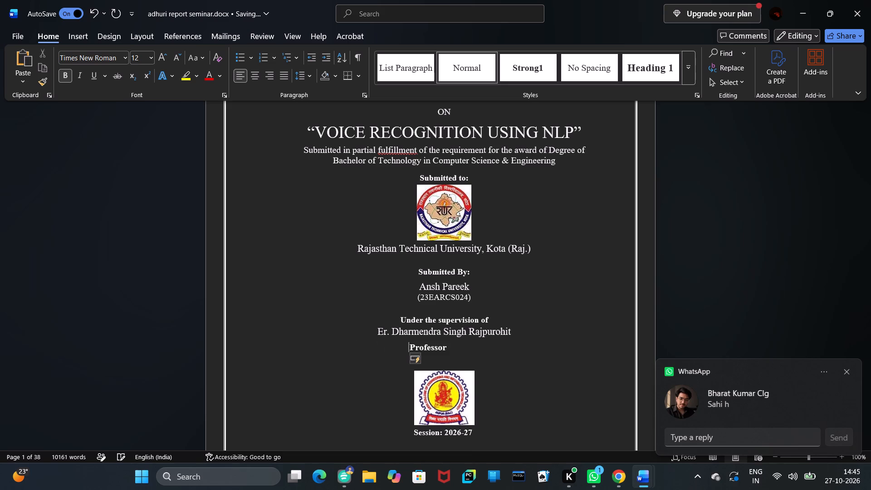
key("Tab")
key("BackSpace")
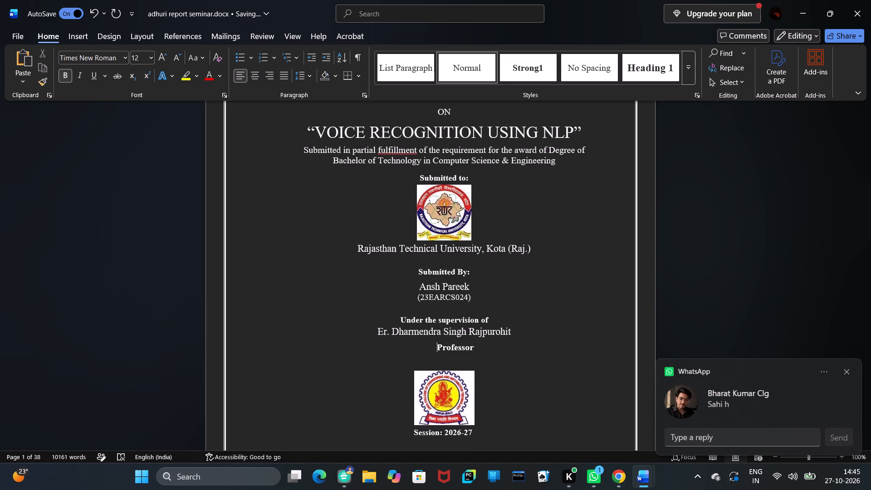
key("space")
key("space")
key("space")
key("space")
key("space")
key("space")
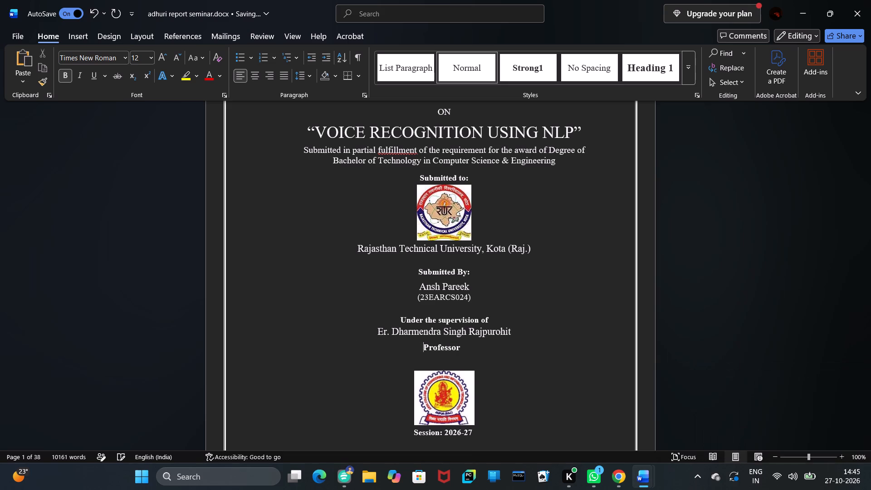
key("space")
key("BackSpace")
scroll(445, 360, "down", 2)
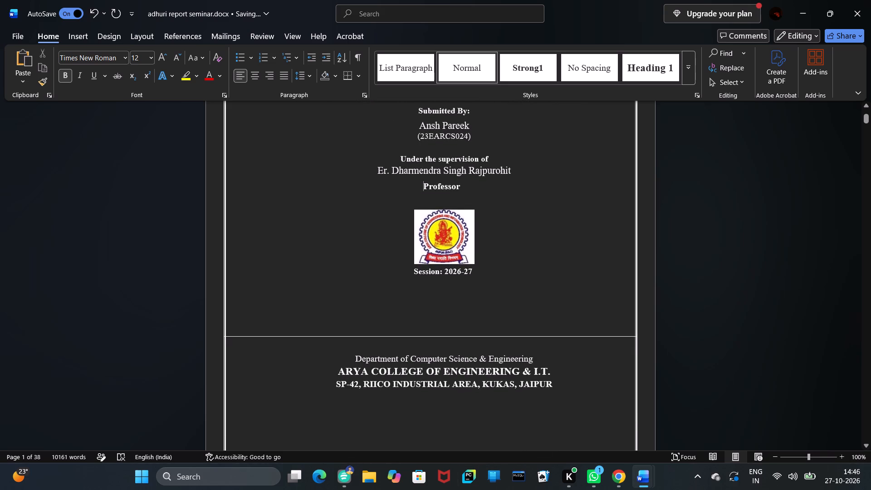
Delete the word "Associate" before "Professor" in the supervisor's title in the Acknowledgement's first paragraph.
scroll(442, 386, "down", 4)
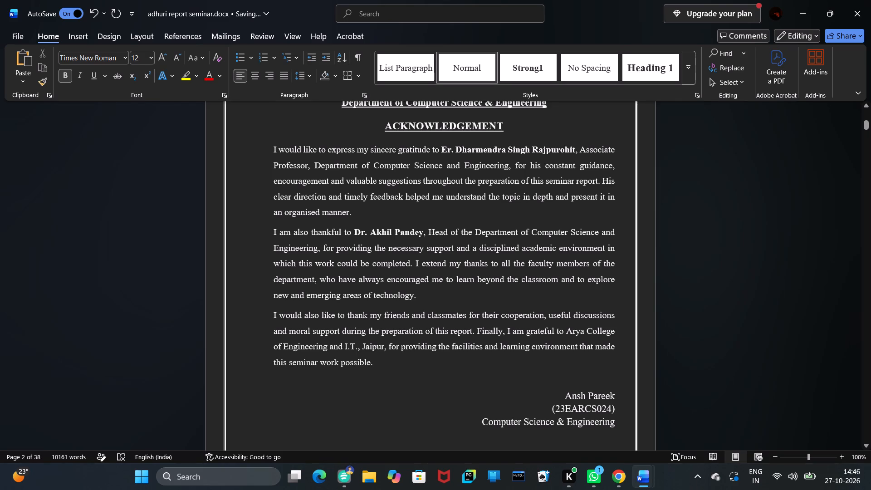
left_click(578, 147)
key("Delete")
key("Delete")
key("Delete")
key("Delete")
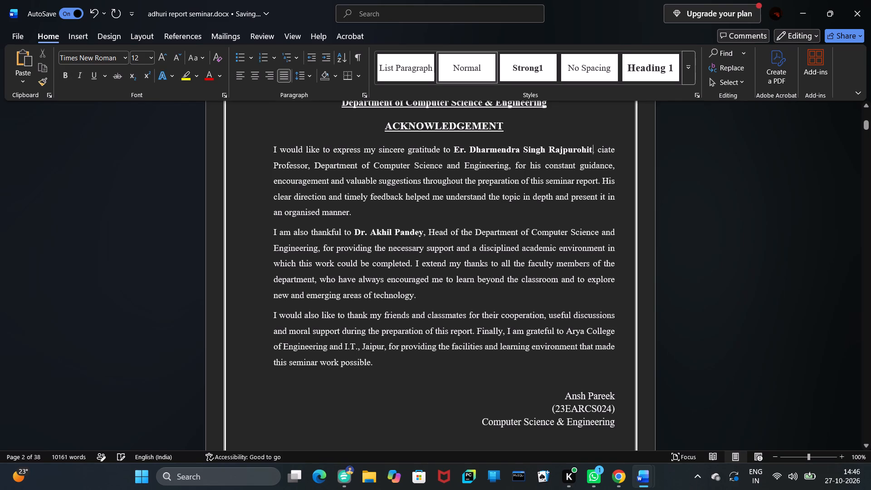
key("Delete")
key("Delete")
key("Delete")
key("Delete")
key("Delete")
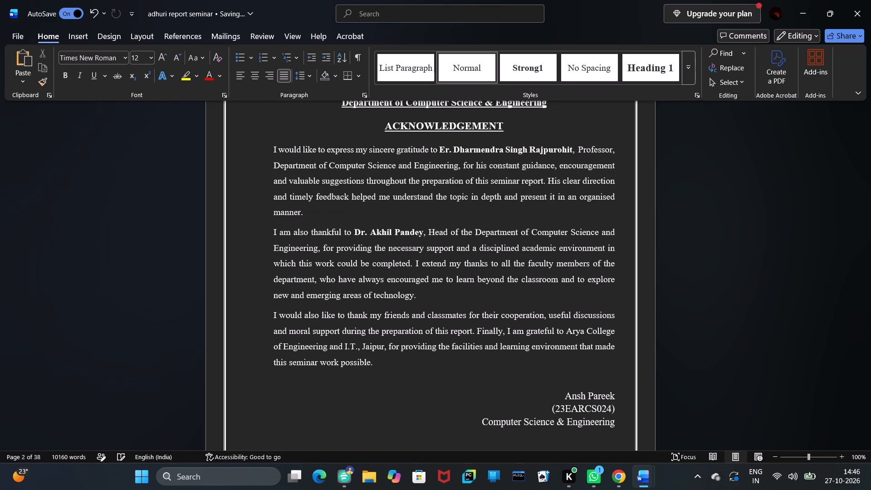
Examine the rest of the Acknowledgement, the cover page and the opening of Chapter I through section 1.3.
scroll(530, 256, "down", 1)
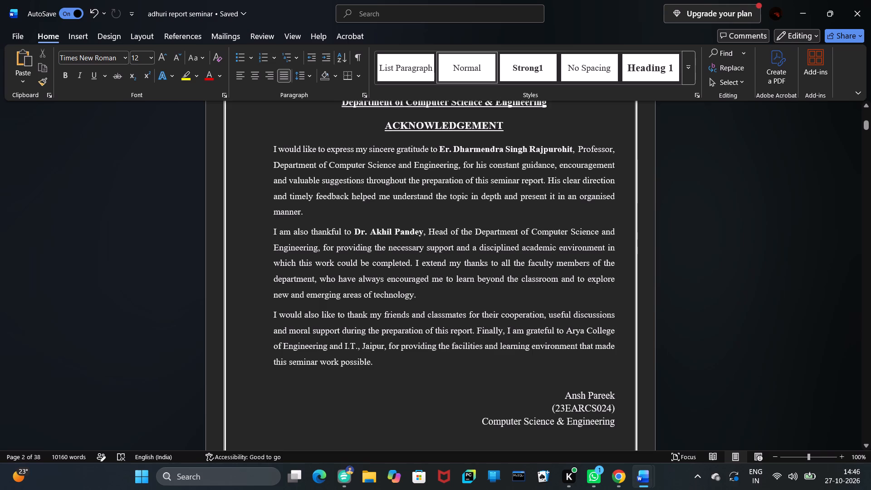
scroll(530, 256, "down", 4)
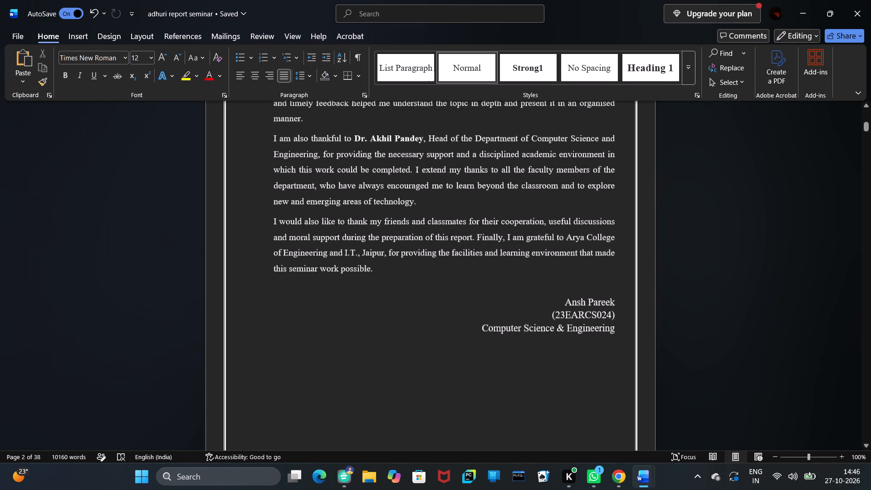
scroll(530, 256, "down", 3)
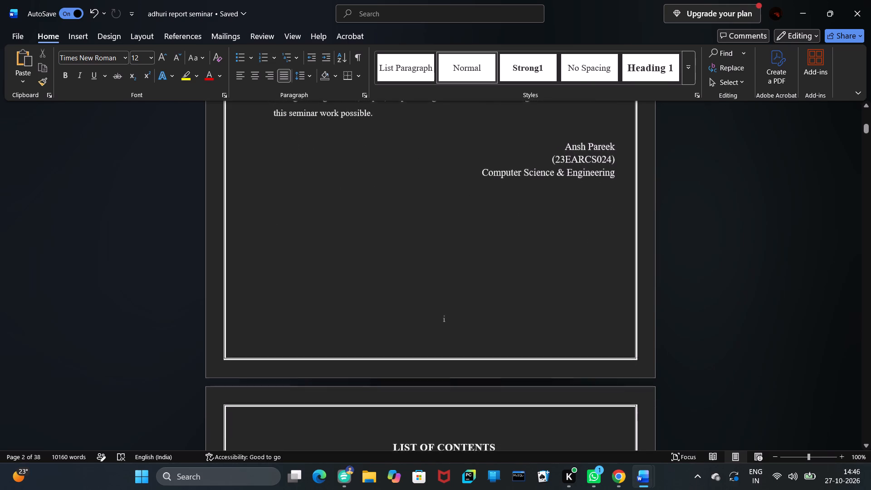
scroll(530, 256, "up", 5)
scroll(530, 256, "down", 1)
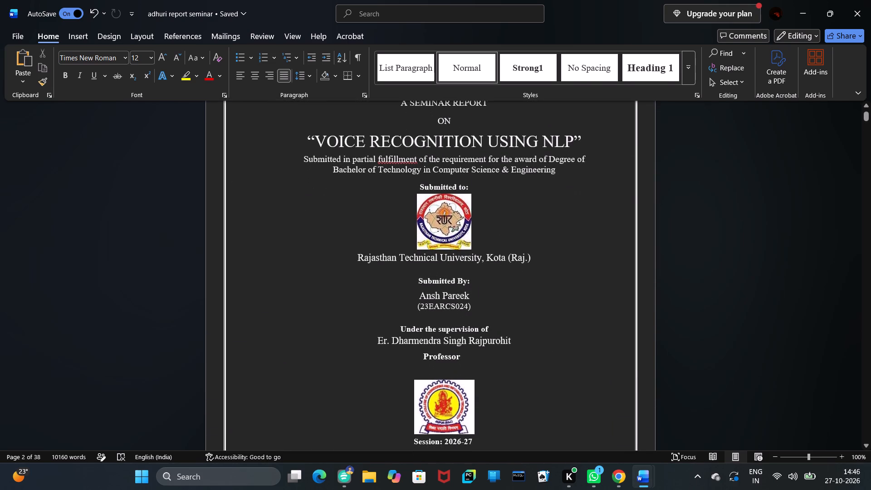
scroll(530, 256, "down", 3)
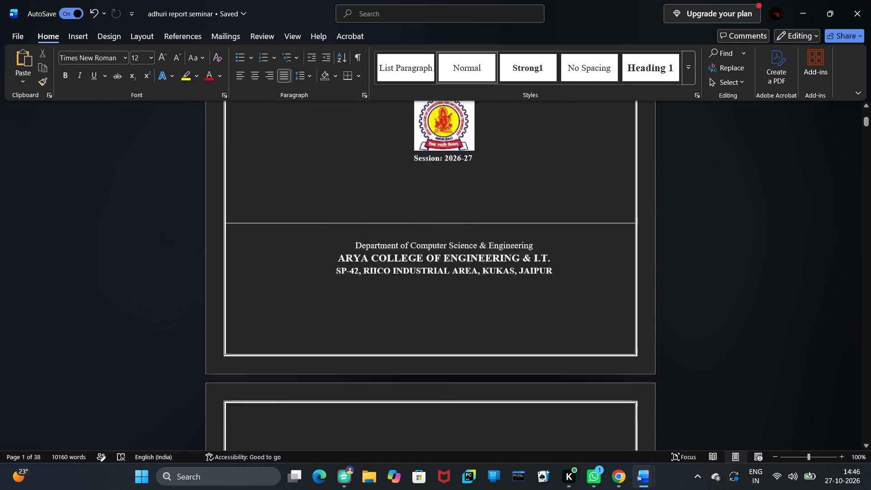
scroll(530, 256, "down", 13)
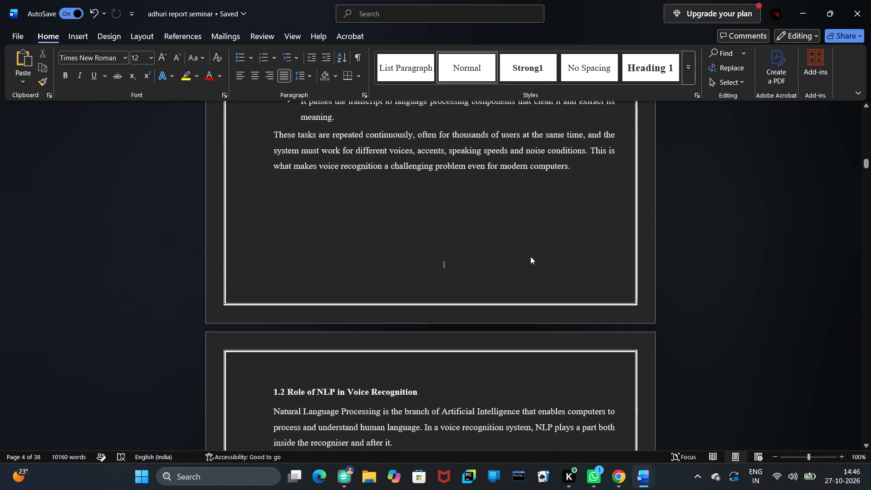
scroll(530, 256, "down", 3)
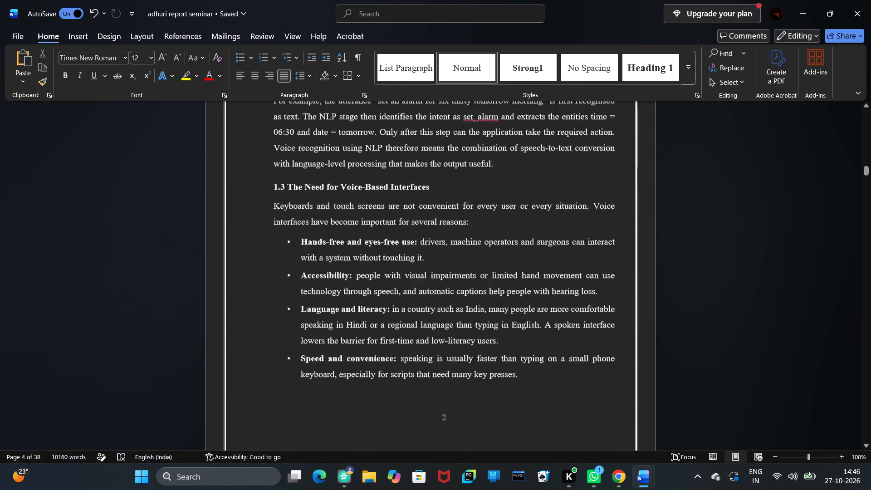
Review the List of Contents entries and page numbers, along with the neighbouring front pages and the Abstract.
scroll(530, 256, "up", 11)
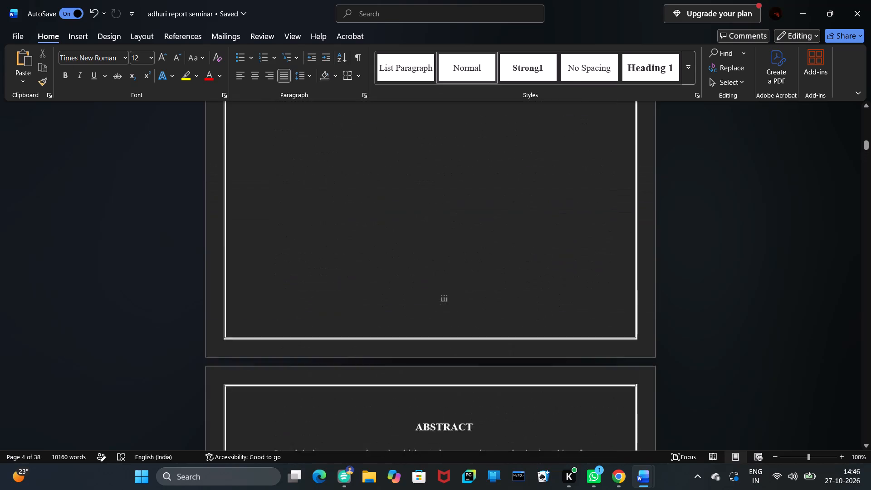
scroll(530, 256, "up", 5)
scroll(530, 256, "down", 1)
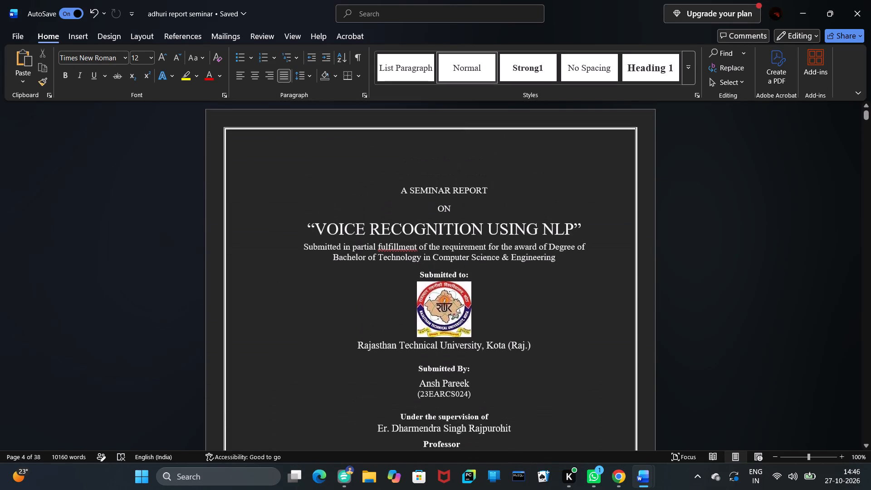
scroll(530, 256, "down", 9)
scroll(530, 256, "up", 2)
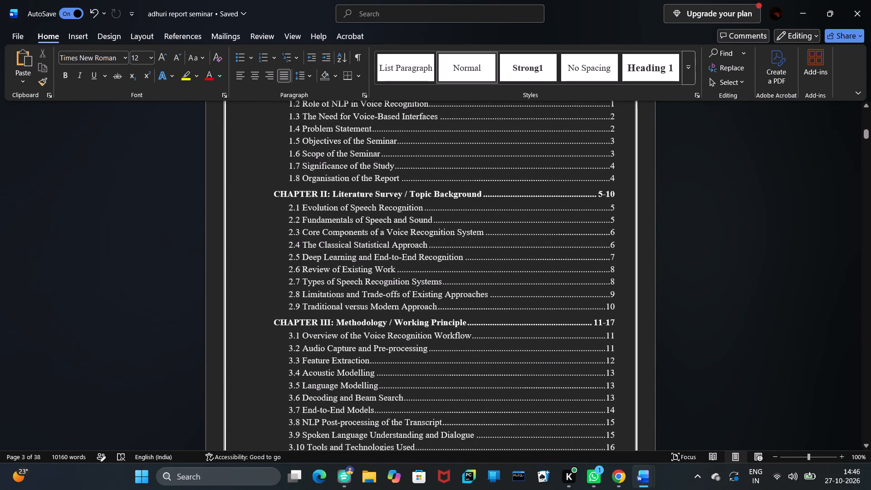
scroll(530, 256, "up", 1)
scroll(530, 256, "down", 4)
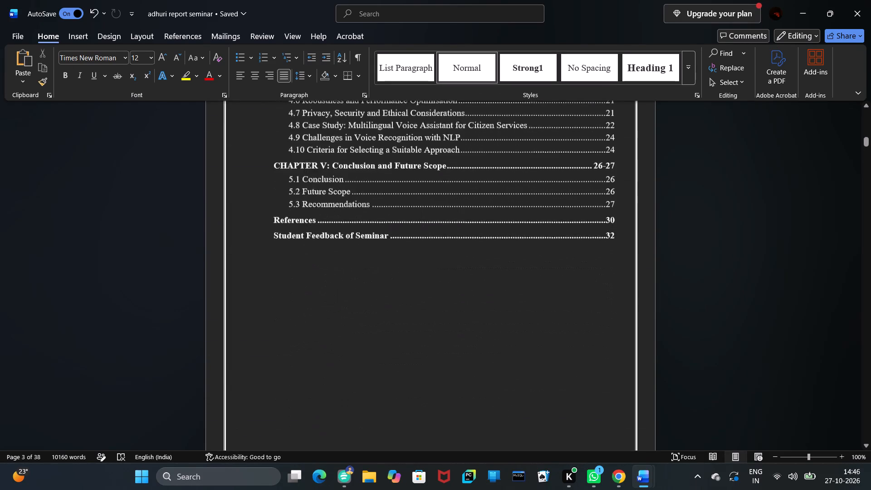
scroll(530, 256, "down", 6)
scroll(530, 256, "up", 1)
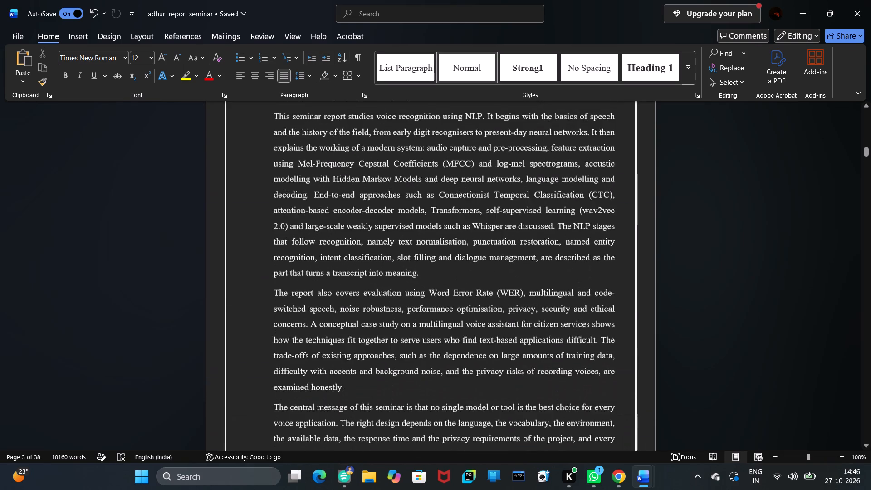
scroll(530, 256, "up", 1)
scroll(530, 256, "down", 1)
scroll(530, 256, "up", 3)
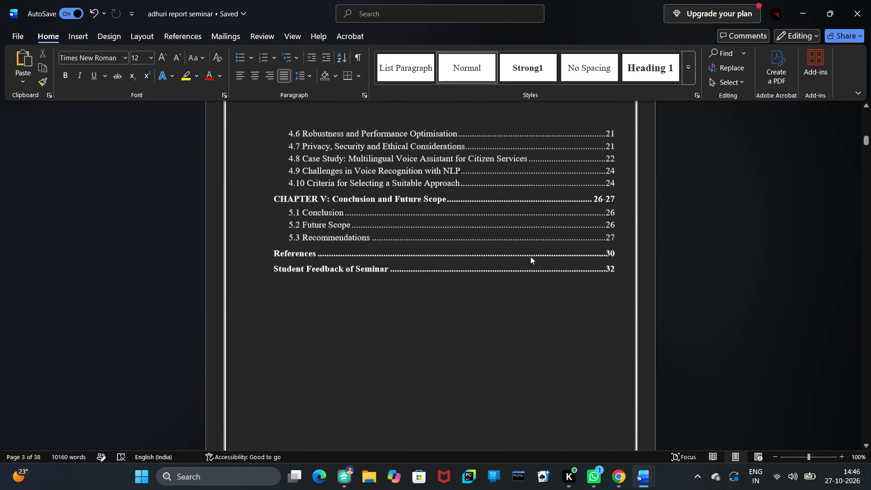
scroll(530, 256, "up", 3)
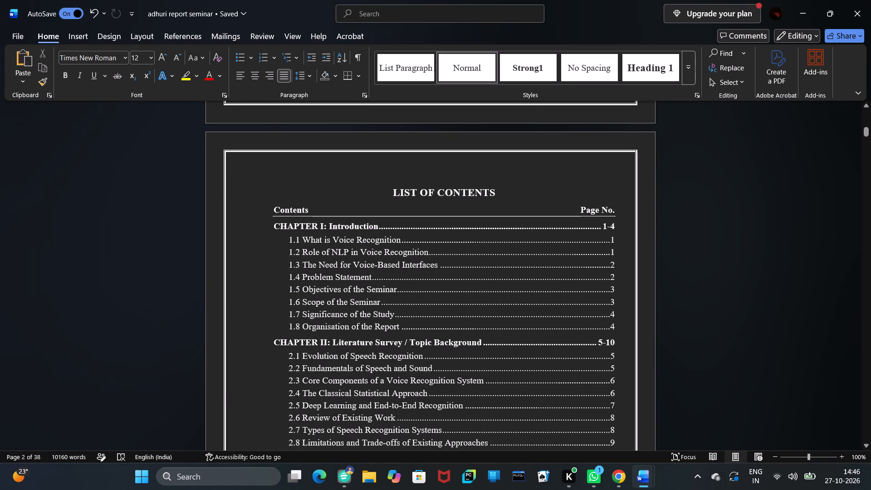
Delete sections 1.7 Significance of the Study and 1.8 Organisation of the Report, including their headings, from the end of Chapter I.
scroll(611, 320, "down", 12)
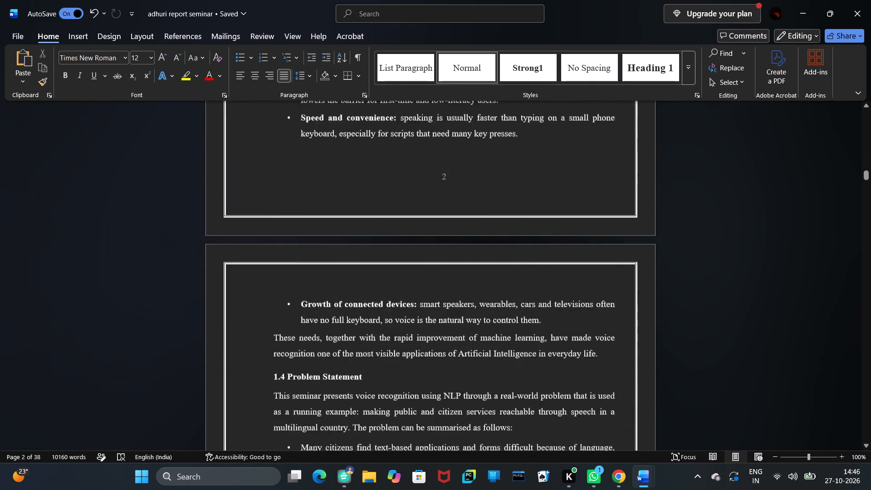
scroll(611, 320, "down", 3)
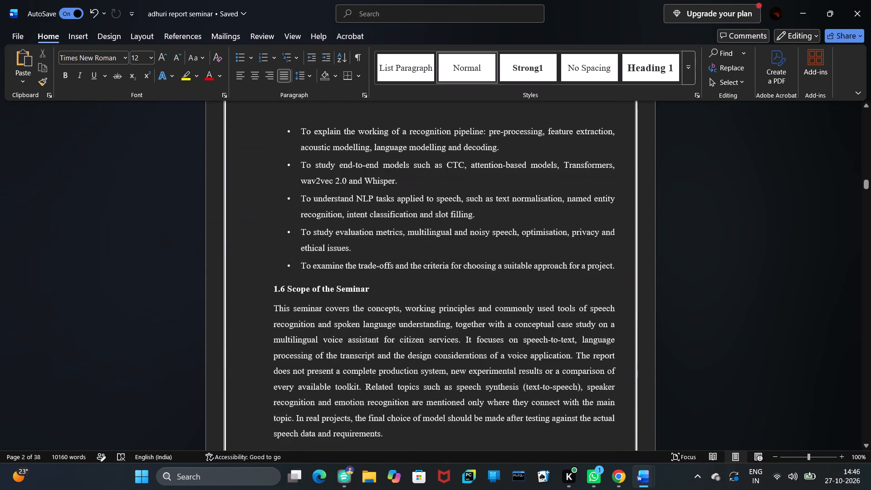
scroll(611, 320, "down", 2)
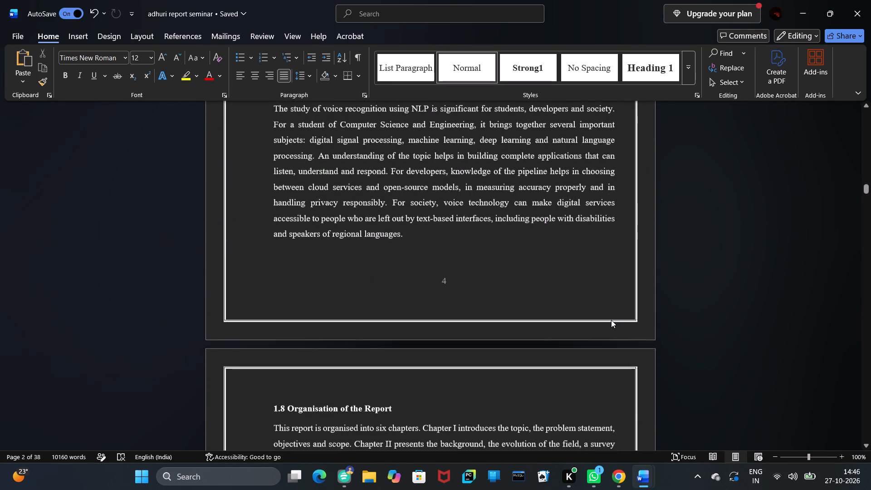
scroll(611, 320, "down", 2)
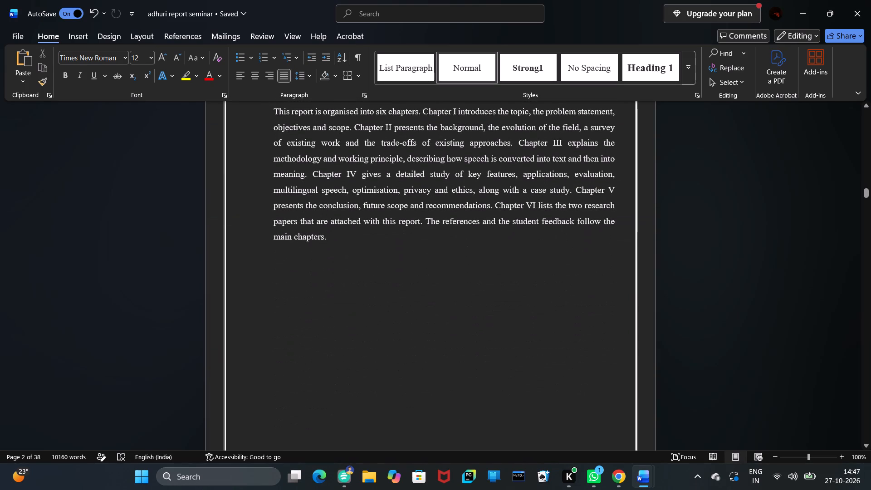
left_click(446, 317)
key("BackSpace")
key("BackSpace")
key("BackSpace")
key("BackSpace")
key("BackSpace")
key("BackSpace")
key("BackSpace")
key("BackSpace")
key("BackSpace")
key("BackSpace")
key("BackSpace")
key("BackSpace")
key("BackSpace")
key("BackSpace")
key("BackSpace")
key("BackSpace")
key("BackSpace")
key("BackSpace")
key("BackSpace")
key("BackSpace")
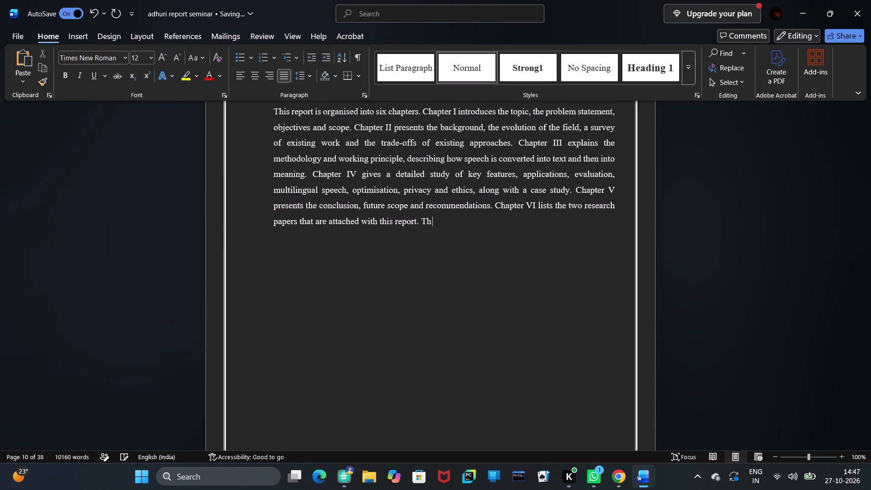
key("shift+Up")
key("shift+Up")
key("shift+Up")
key("shift+Up")
key("shift+Up")
key("shift+Up")
key("shift+Up")
key("shift+Up")
key("shift+Up")
key("shift+Up")
key("shift+Up")
key("shift+Up")
key("shift+Up")
key("shift+Up")
key("shift+Up")
key("shift+Up")
key("shift+Up")
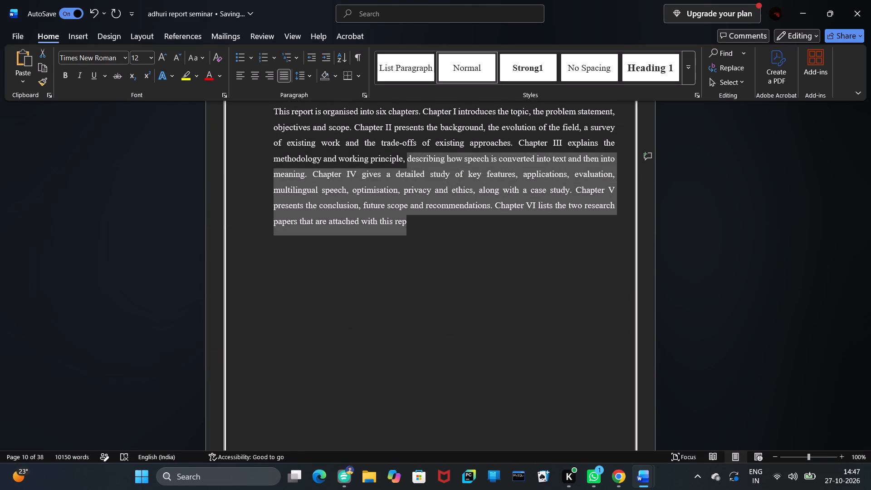
key("shift+Up")
key("shift+Up")
key("shift+Up")
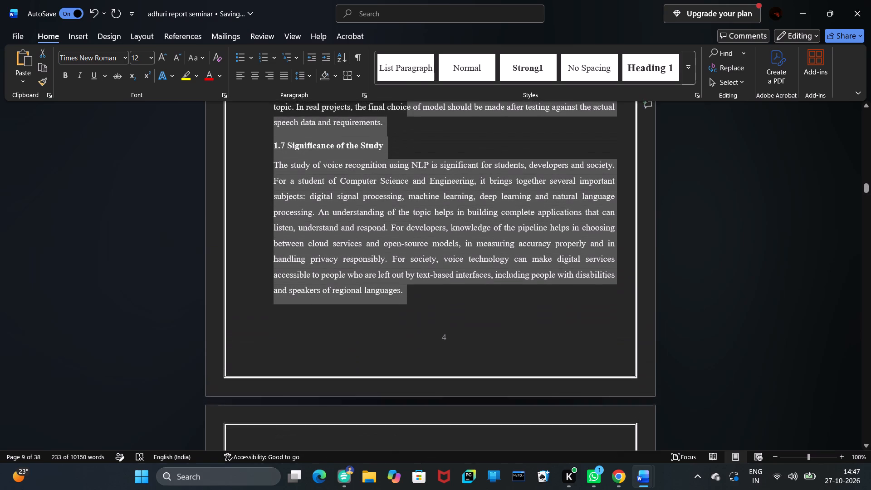
key("shift+Up")
key("shift+Down")
key("shift+Down")
key("shift+Down")
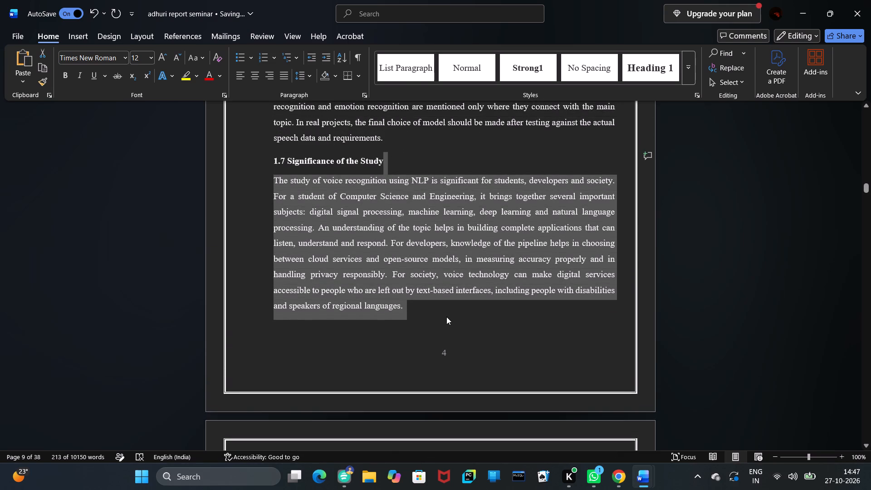
key("BackSpace")
key("BackSpace")
key("BackSpace")
key("BackSpace")
key("BackSpace")
key("BackSpace")
key("BackSpace")
key("BackSpace")
key("BackSpace")
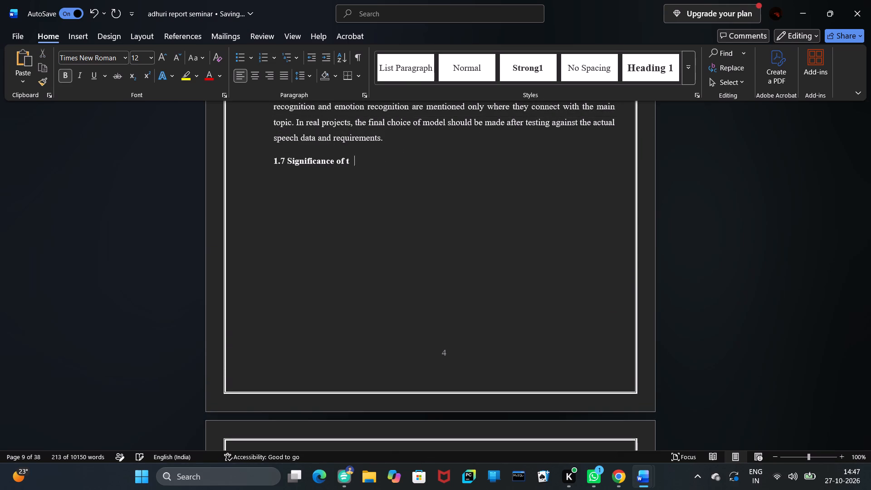
key("BackSpace")
key("BackSpace")
key("BackSpace")
key("BackSpace")
key("BackSpace")
key("BackSpace")
key("BackSpace")
key("BackSpace")
key("BackSpace")
key("BackSpace")
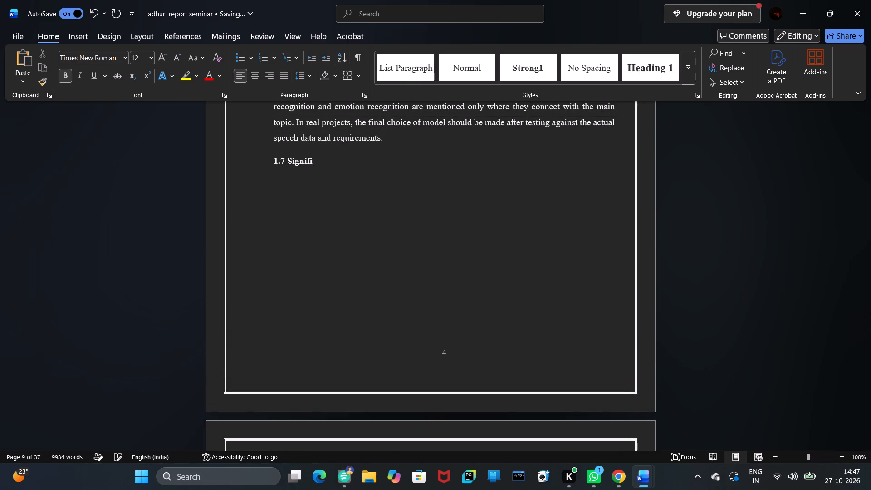
key("BackSpace")
key("BackSpace")
key("BackSpace")
key("BackSpace")
key("BackSpace")
key("BackSpace")
key("BackSpace")
key("BackSpace")
key("BackSpace")
key("BackSpace")
key("BackSpace")
Examine the page break between the end of Chapter I and the opening of Chapter II.
scroll(446, 317, "down", 1)
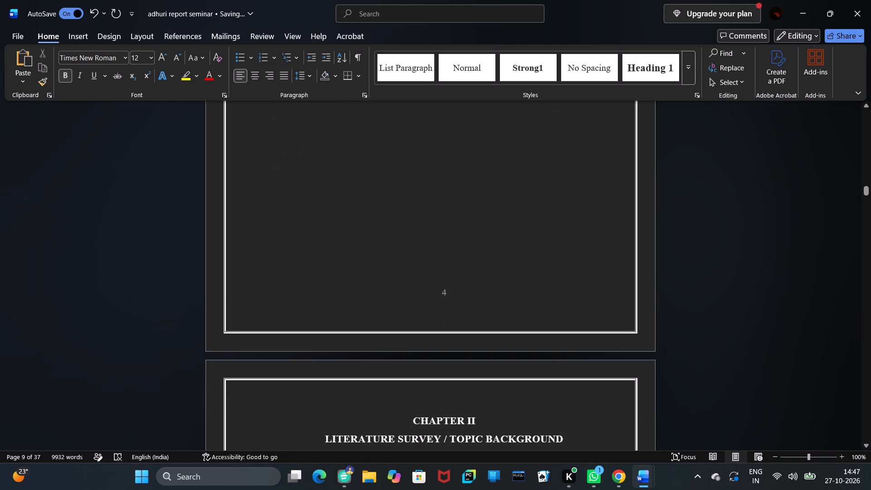
scroll(537, 368, "down", 2)
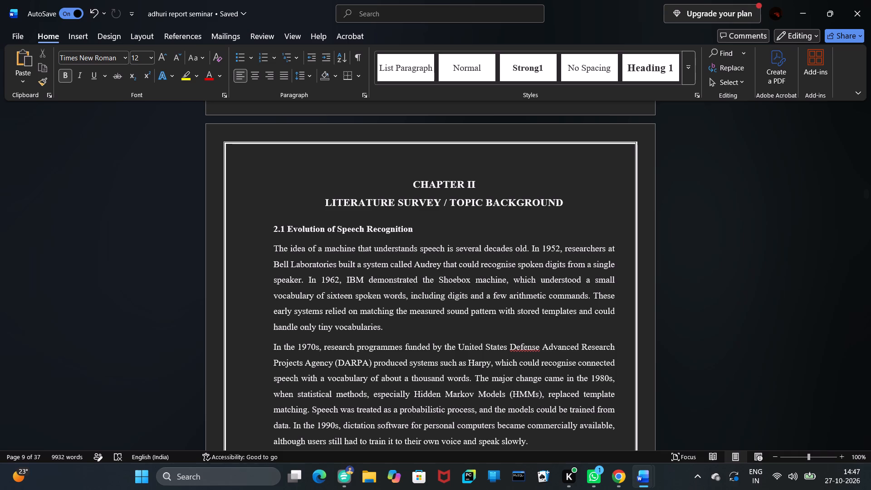
scroll(538, 374, "up", 2)
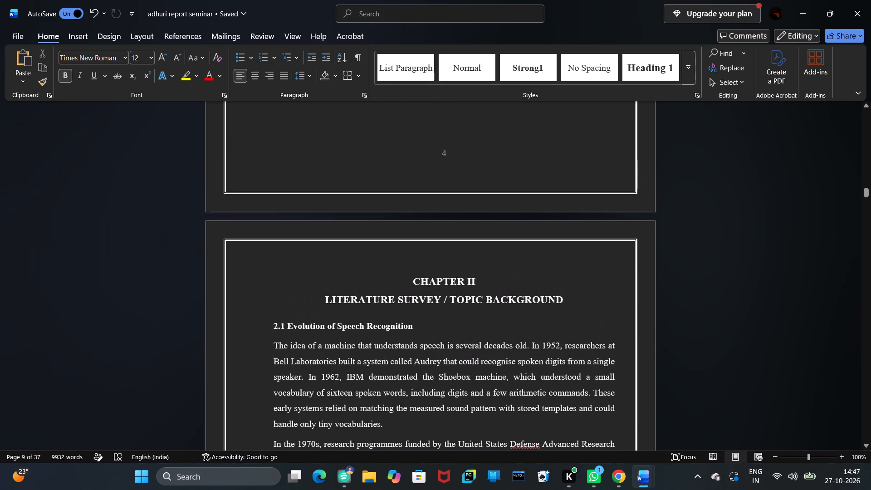
scroll(538, 374, "up", 3)
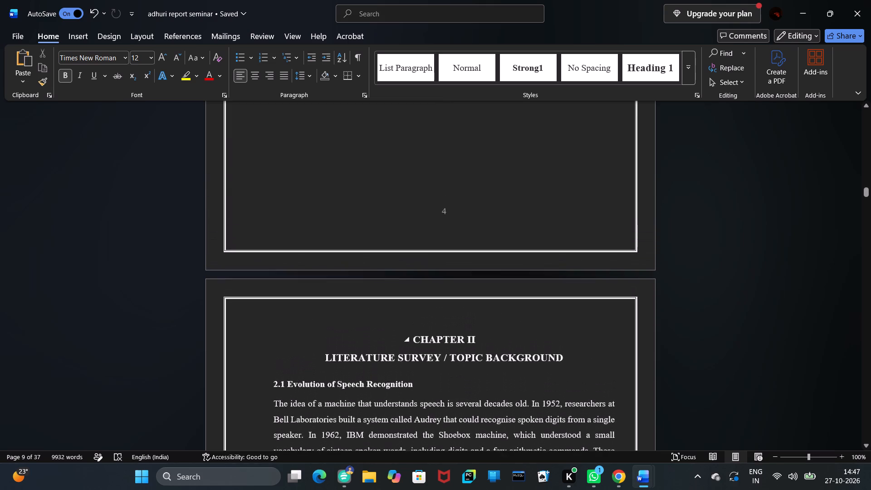
scroll(538, 374, "up", 1)
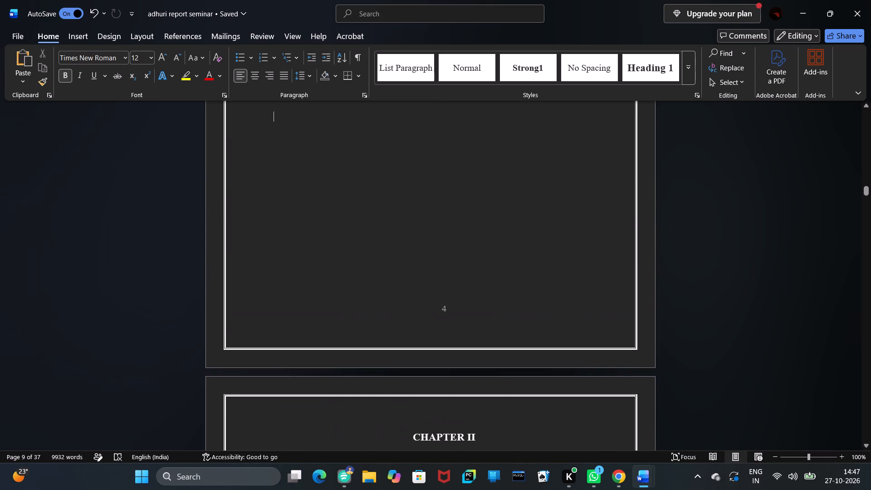
scroll(538, 374, "up", 1)
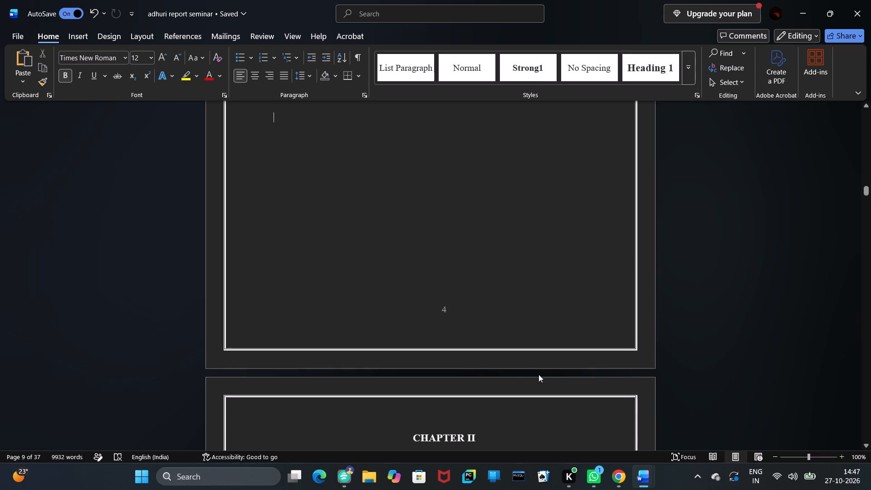
Examine Chapter II, Literature Survey / Topic Background, from its opening through section 2.6 Review of Existing Work.
scroll(538, 374, "up", 1)
scroll(538, 374, "down", 4)
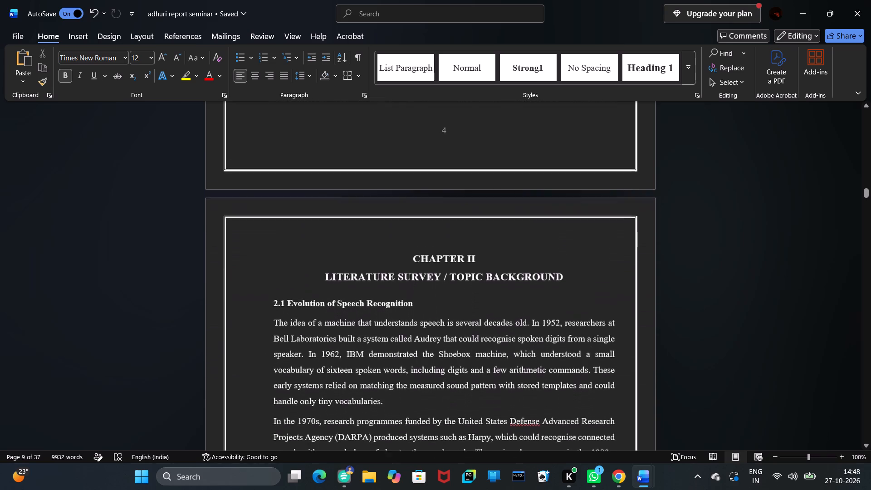
scroll(538, 374, "down", 4)
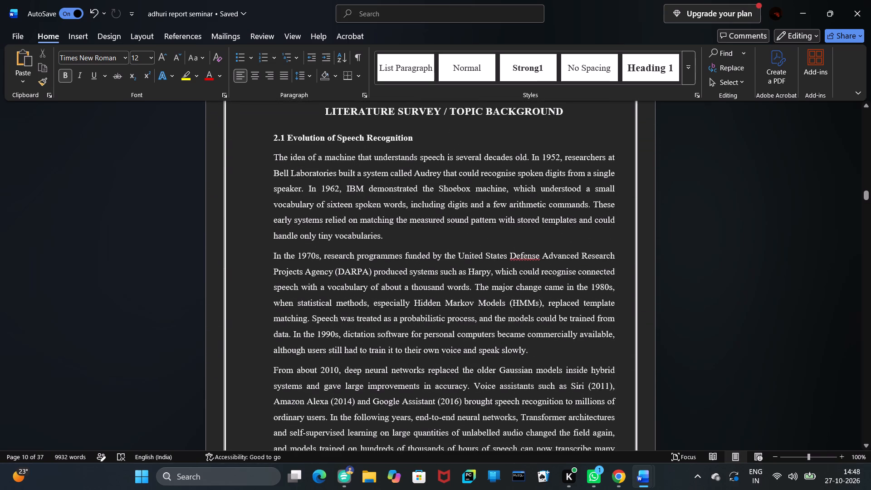
scroll(538, 374, "down", 2)
scroll(538, 374, "up", 2)
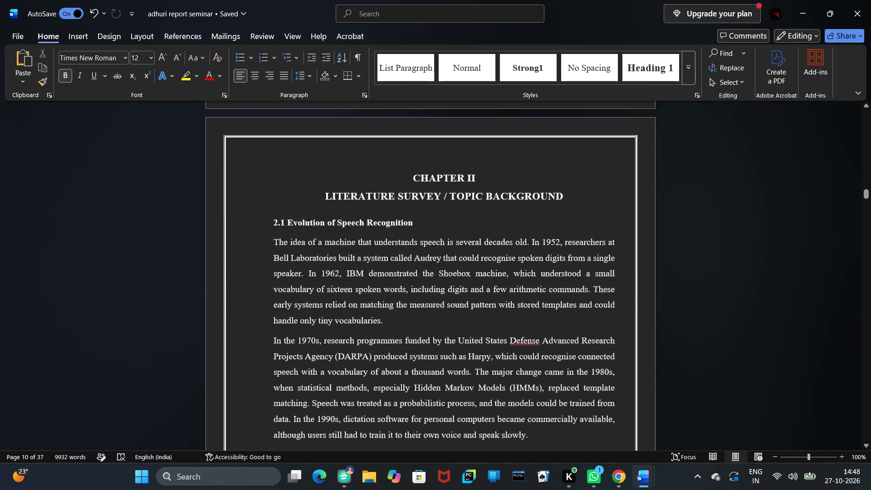
scroll(538, 374, "down", 5)
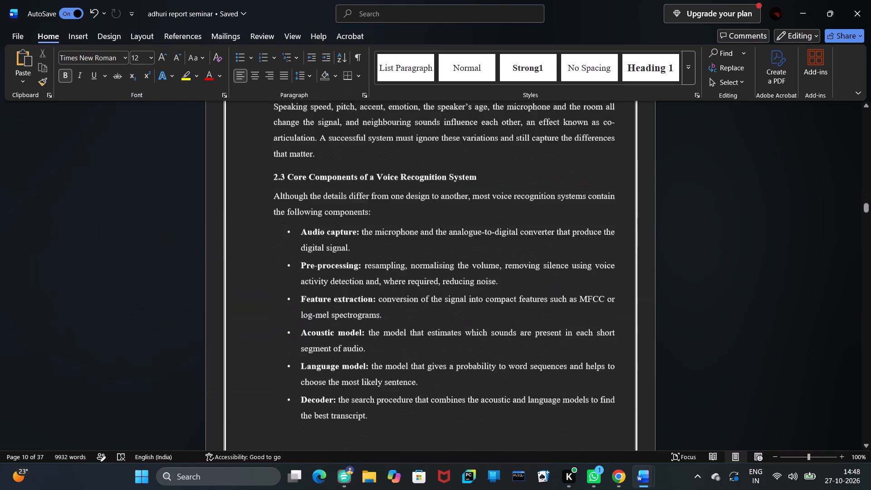
scroll(538, 374, "down", 2)
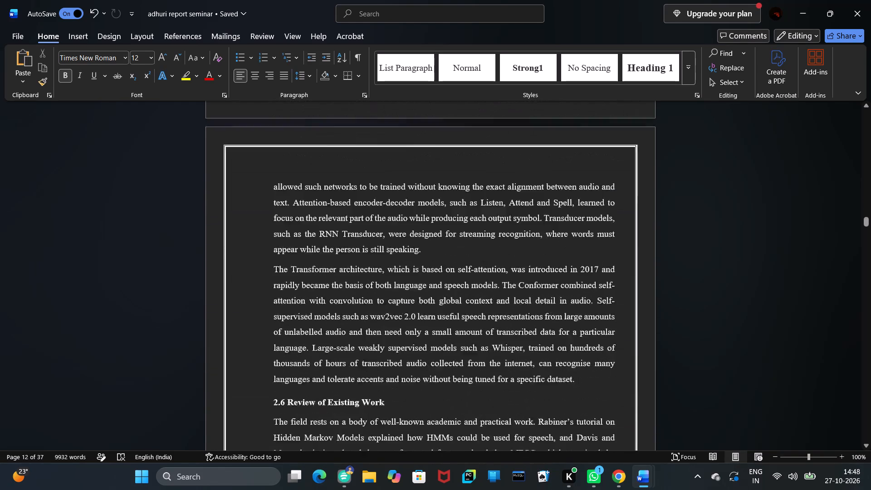
scroll(538, 374, "down", 1)
Delete the entries 1.7 Significance of the Study and 1.8 Organisation of the Report from the List of Contents.
scroll(538, 374, "up", 13)
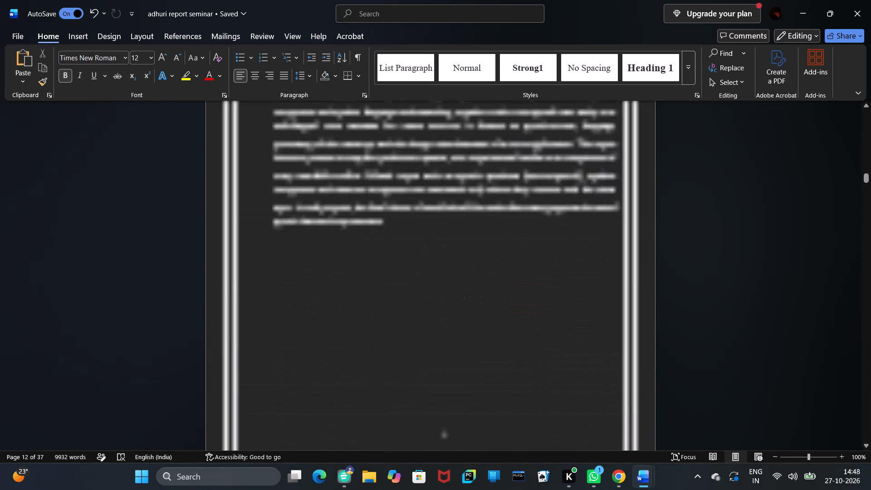
scroll(538, 374, "up", 6)
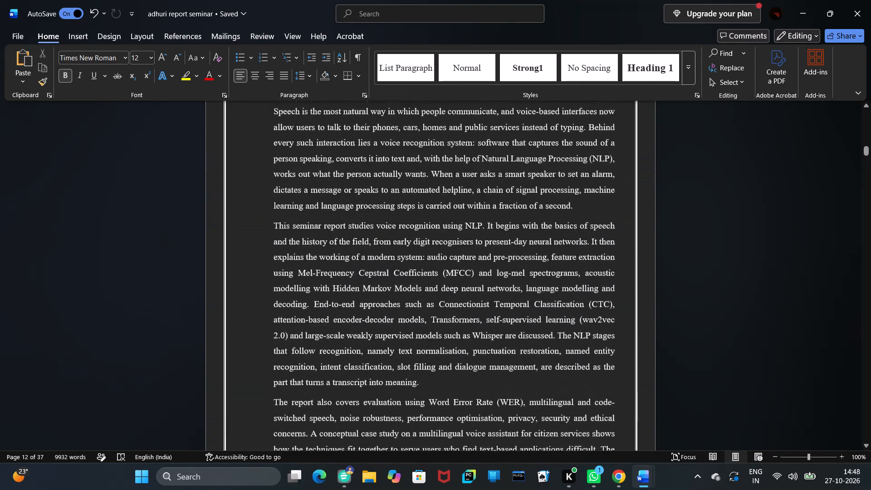
scroll(538, 374, "up", 9)
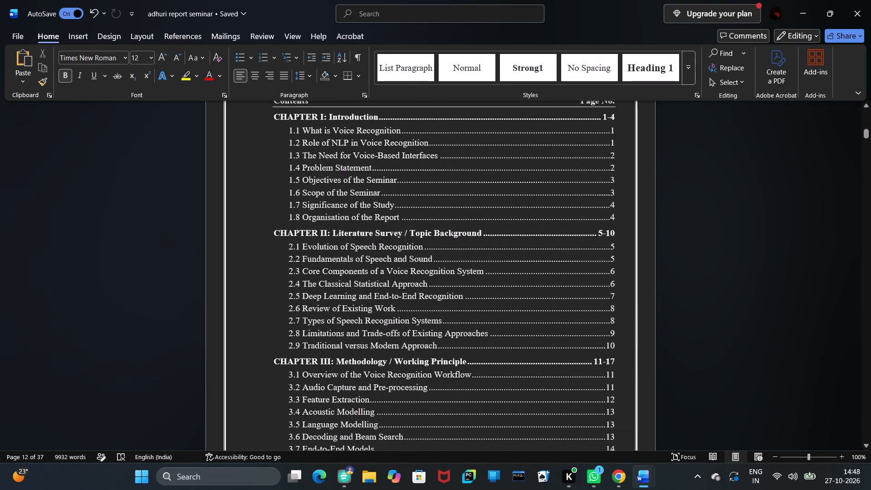
left_click(529, 206)
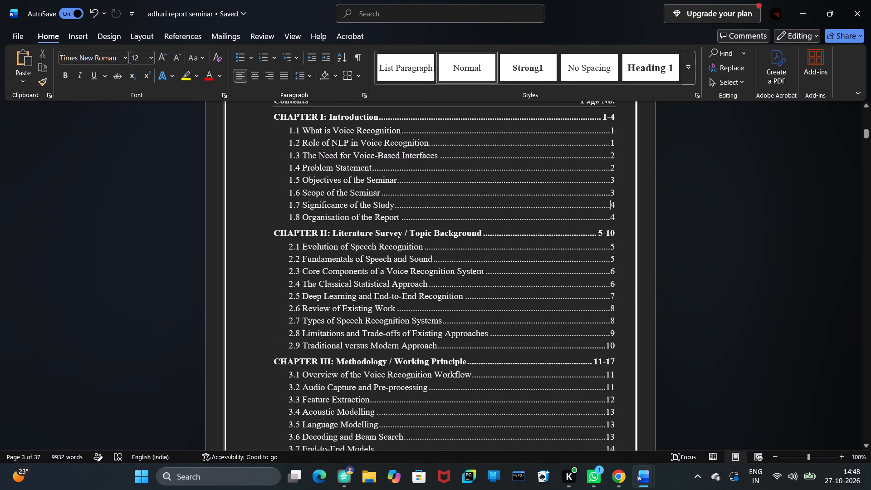
left_click(617, 211)
key("Down")
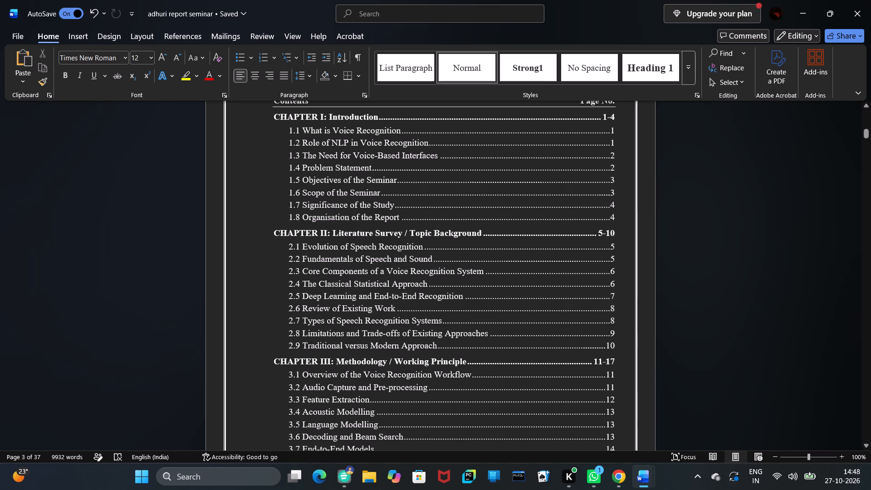
key("shift+Up")
key("shift+Up")
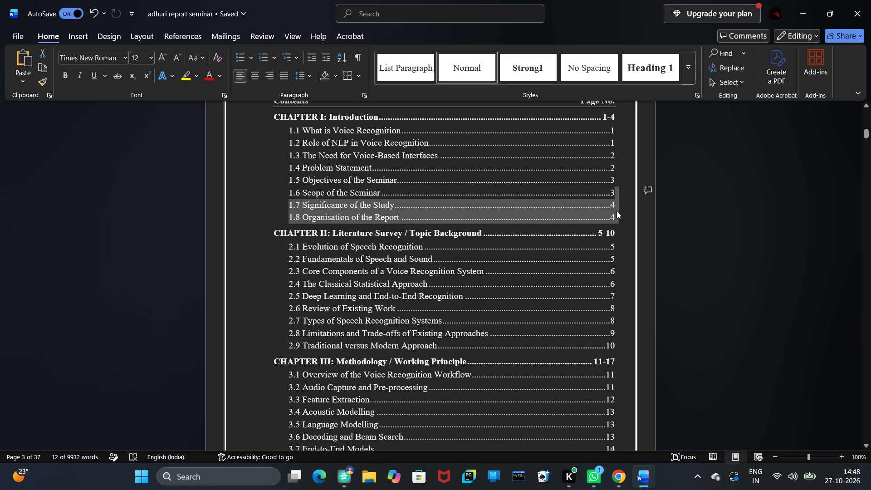
key("BackSpace")
Delete the entries 2.8 Limitations and Trade-offs of Existing Approaches and 2.9 Traditional versus Modern Approach from the List of Contents.
scroll(617, 211, "down", 1)
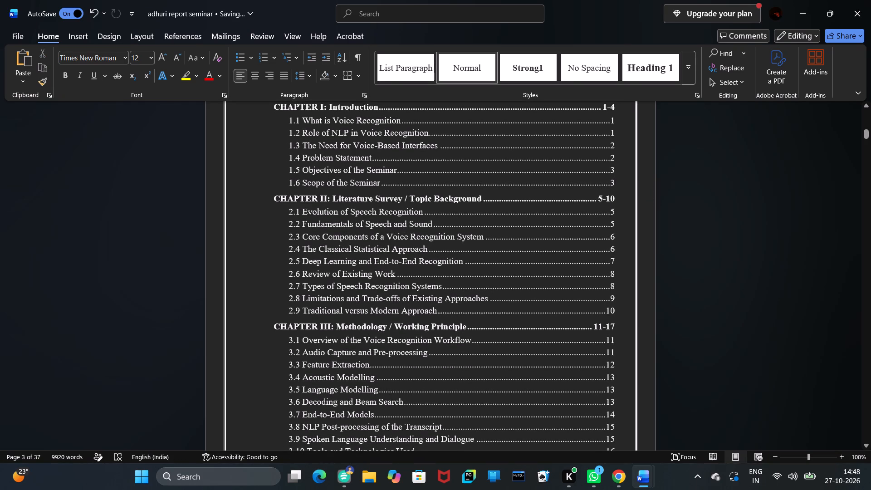
left_click(615, 308)
key("shift+Left")
key("shift+Left")
key("shift+Left")
key("shift+Left")
key("shift+Left")
key("shift+Left")
key("shift+Left")
key("shift+Left")
key("shift+Left")
key("shift+Left")
key("shift+Left")
key("shift+Left")
key("shift+Left")
key("shift+Left")
key("shift+Left")
key("shift+Left")
key("shift+Left")
key("shift+Left")
key("shift+Left")
key("shift+Left")
key("shift+Left")
key("shift+Left")
key("shift+Left")
key("shift+Left")
key("shift+Left")
key("shift+Left")
key("shift+Left")
key("shift+Left")
key("shift+Left")
key("shift+Left")
key("shift+Left")
key("shift+Left")
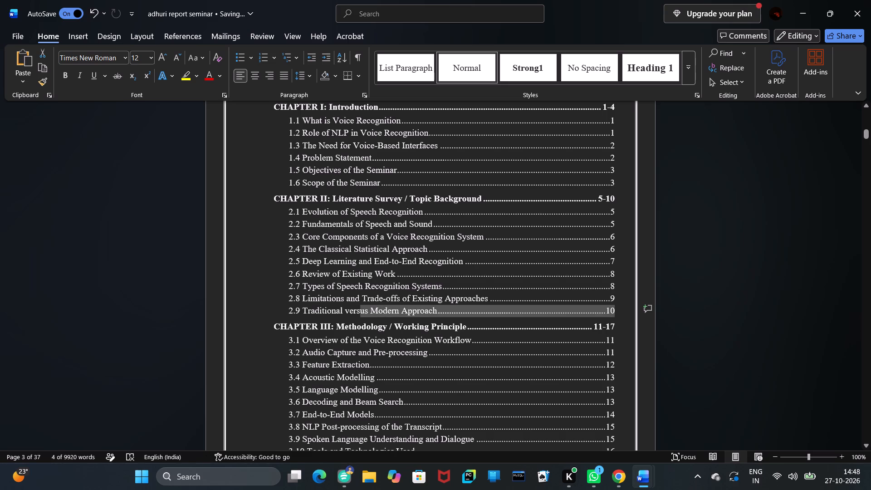
key("shift+Left")
key("shift+Left")
key("shift+Left")
key("shift+Left")
key("shift+Left")
key("shift+Left")
key("shift+Left")
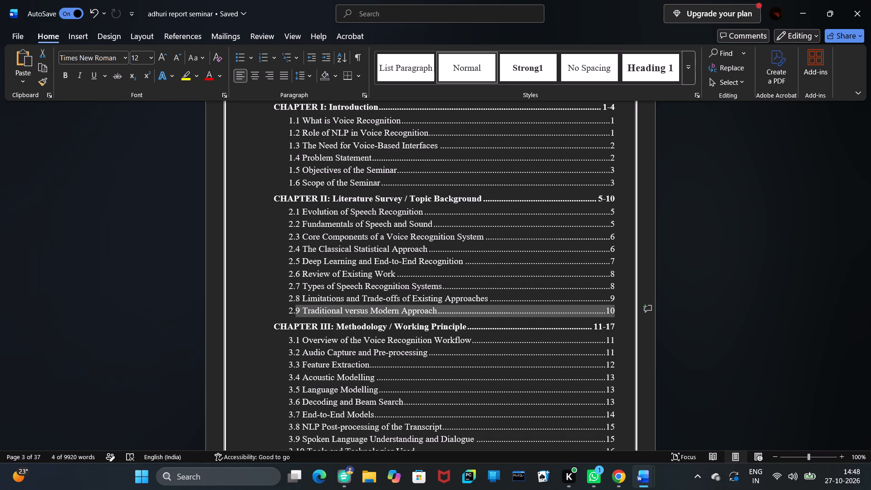
key("shift+Down")
key("shift+Up")
key("shift+Up")
key("shift+Up")
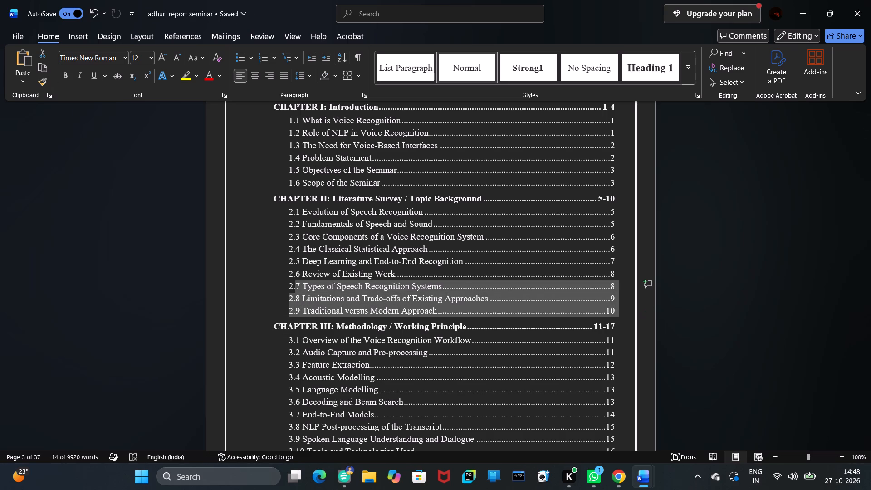
key("shift+Right")
key("shift+Right")
key("shift+Right")
key("shift+Right")
key("shift+Right")
key("shift+Right")
key("shift+Right")
key("shift+Right")
key("shift+Right")
key("shift+Right")
key("shift+Right")
key("shift+Right")
key("shift+Right")
key("shift+Right")
key("shift+Right")
key("shift+Right")
key("shift+Right")
key("shift+Right")
key("shift+Right")
key("shift+Right")
key("shift+Right")
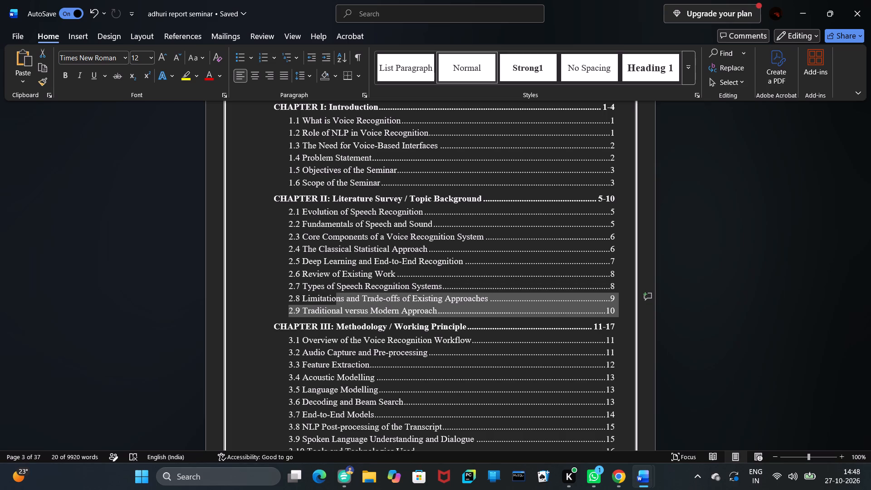
key("shift+Left")
key("shift+Left")
key("shift+Left")
key("shift+Left")
key("shift+Left")
key("shift+Left")
key("shift+Left")
key("shift+Left")
key("shift+Left")
key("shift+Left")
key("shift+Left")
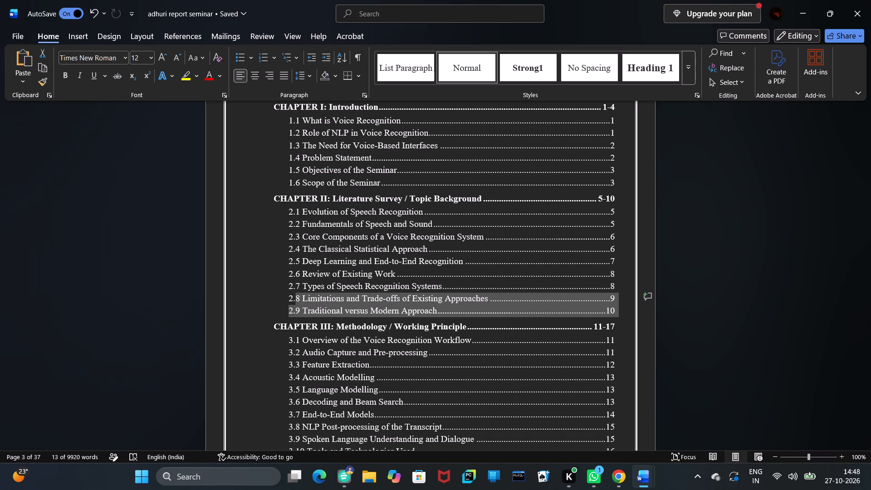
key("shift+Left")
key("shift+Left")
key("BackSpace")
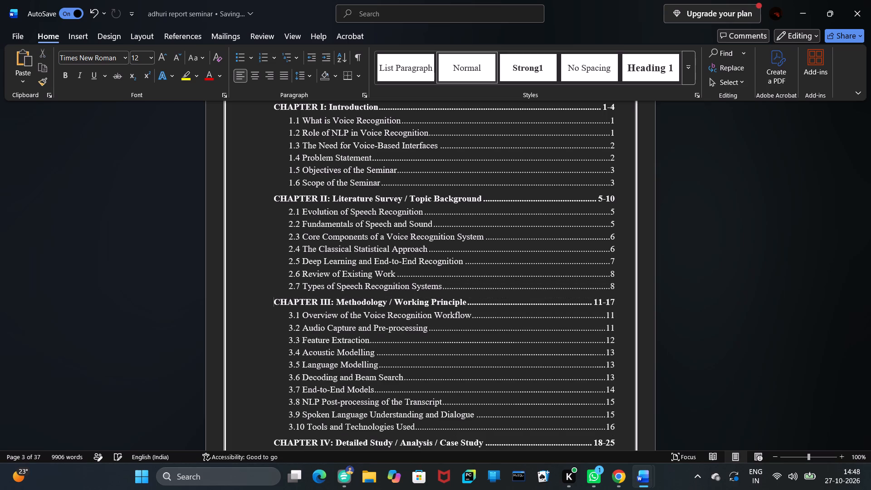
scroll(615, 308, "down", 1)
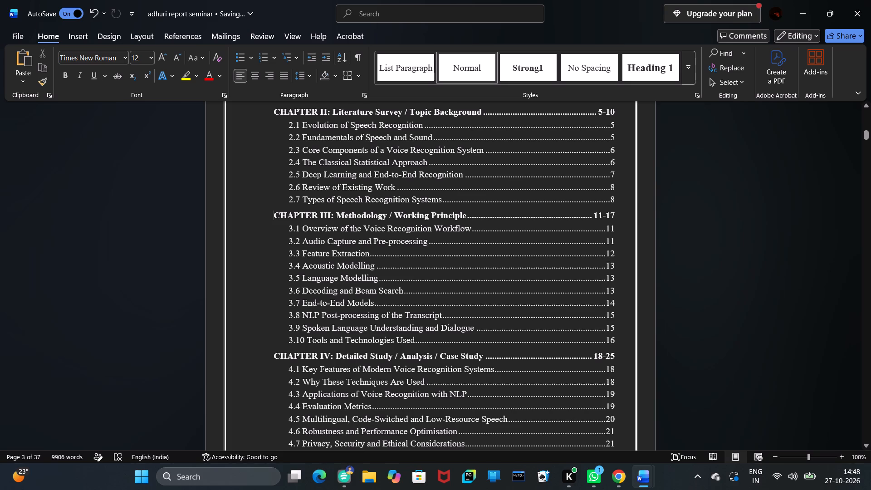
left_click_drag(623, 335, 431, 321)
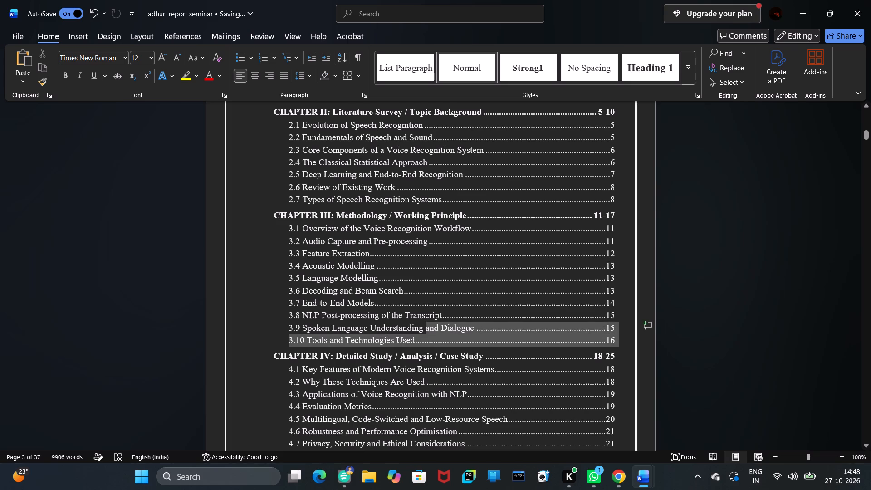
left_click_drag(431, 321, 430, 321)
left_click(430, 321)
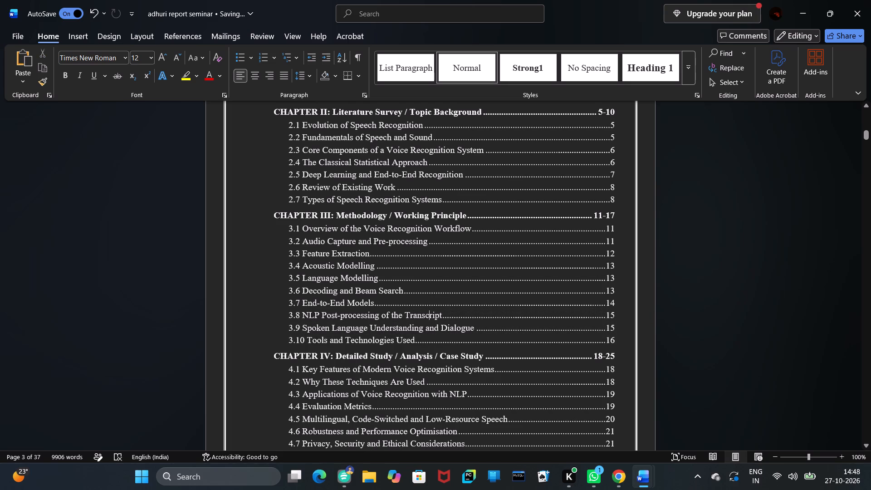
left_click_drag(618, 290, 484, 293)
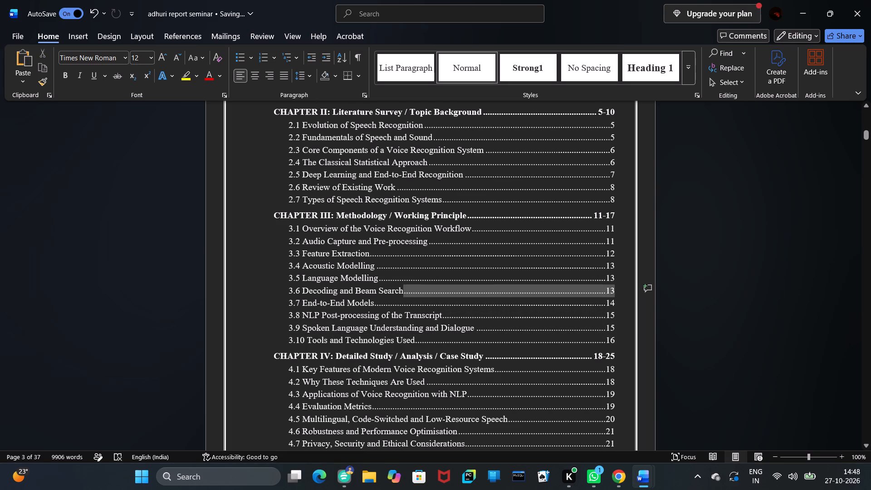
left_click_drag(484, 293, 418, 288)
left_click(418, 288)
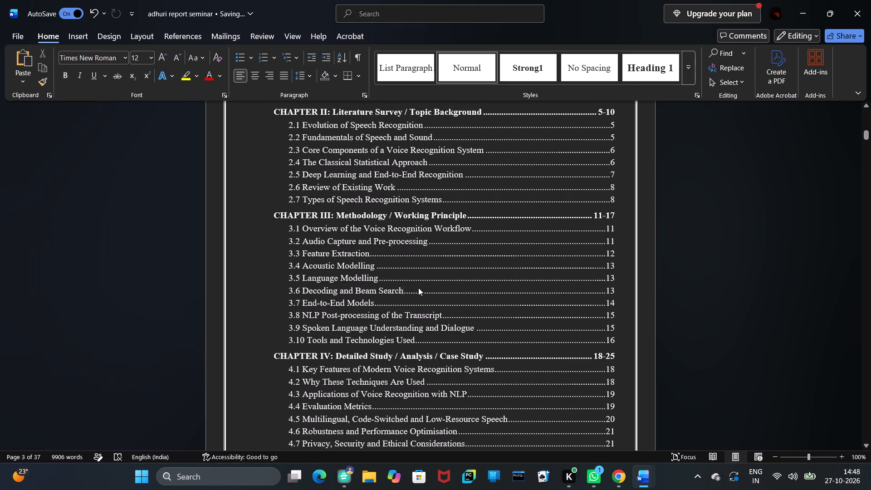
Delete sections 2.8 Limitations and Trade-offs of Existing Approaches and 2.9 Traditional versus Modern Approach from Chapter II, including the comparison table.
scroll(419, 283, "down", 5)
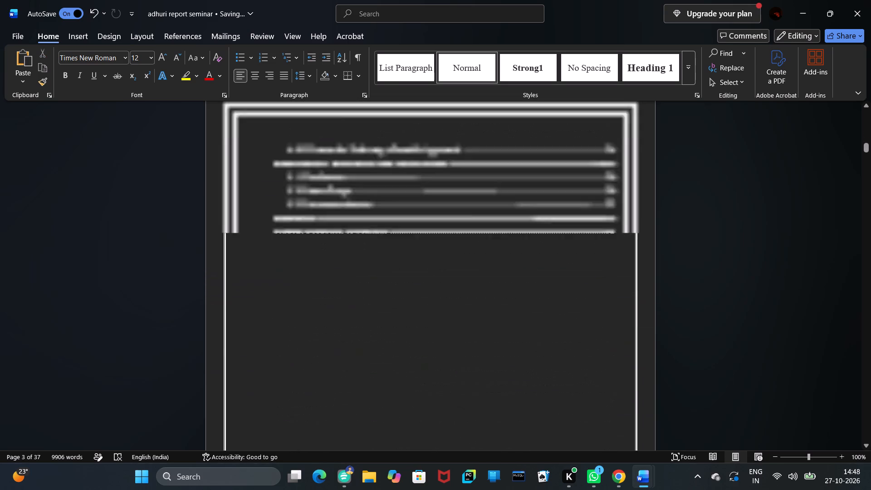
scroll(419, 283, "down", 9)
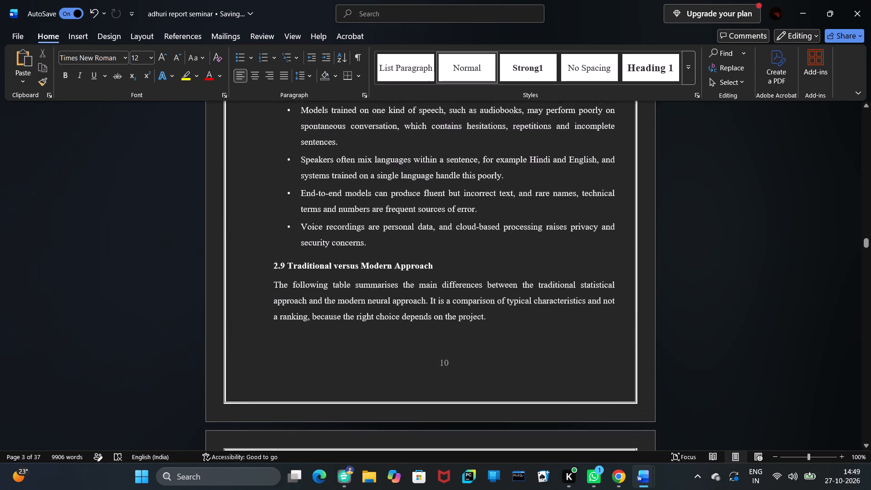
scroll(419, 283, "down", 5)
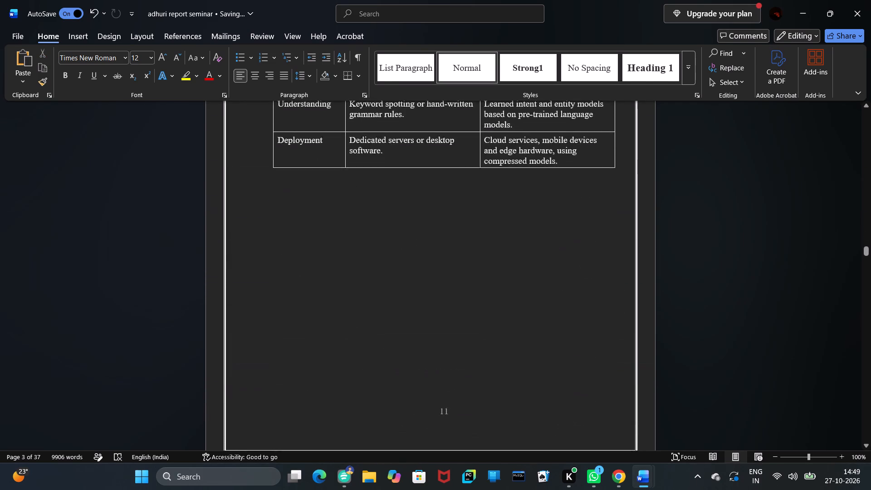
scroll(419, 283, "down", 2)
scroll(419, 283, "up", 2)
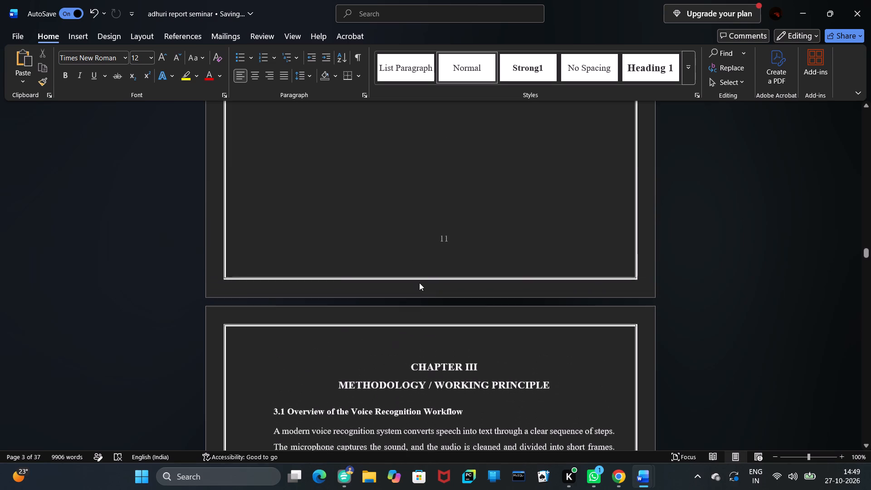
scroll(419, 283, "up", 2)
left_click(538, 296)
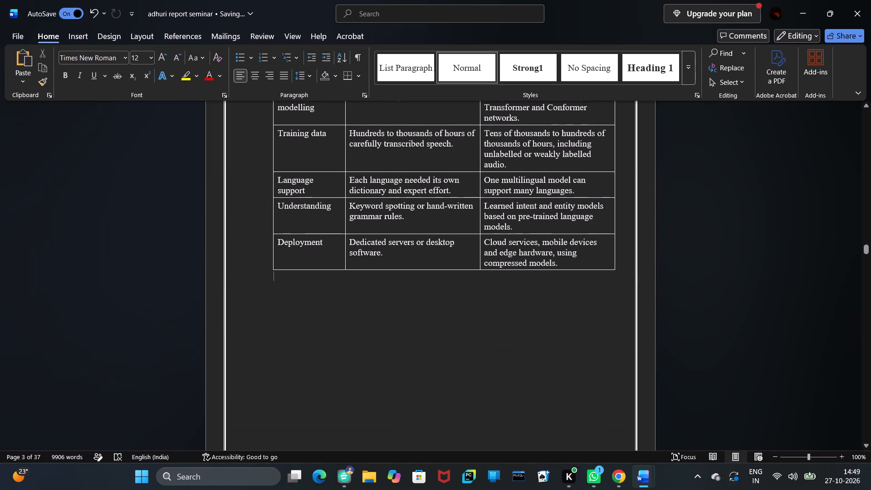
key("shift+Up")
key("shift+Up")
key("shift+Up")
key("shift+Up")
key("shift+Up")
key("shift+Up")
key("shift+Up")
key("shift+Up")
key("shift+Up")
key("shift+Up")
key("shift+Up")
key("shift+Up")
key("shift+Up")
key("shift+Up")
key("shift+Up")
key("shift+Up")
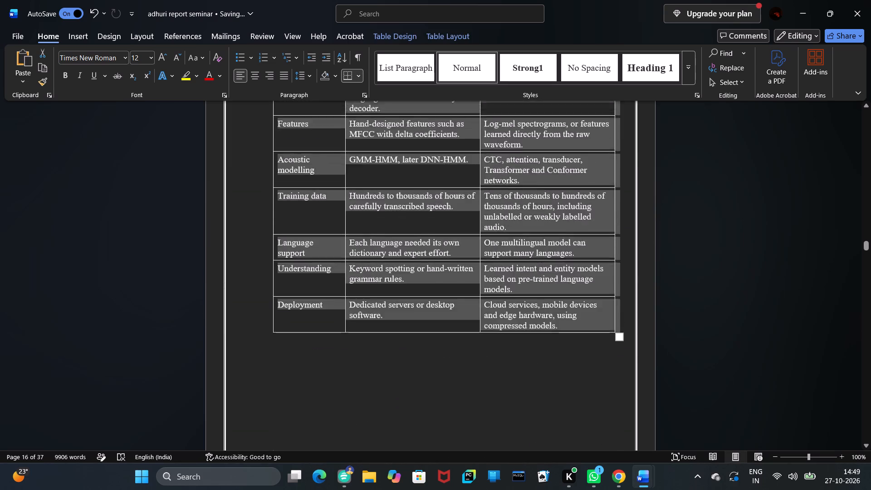
key("shift+Up")
key("shift+Up")
key("shift+Up")
key("shift+Up")
key("shift+Up")
key("shift+Up")
key("shift+Up")
key("shift+Up")
key("shift+Up")
key("shift+Up")
key("shift+Up")
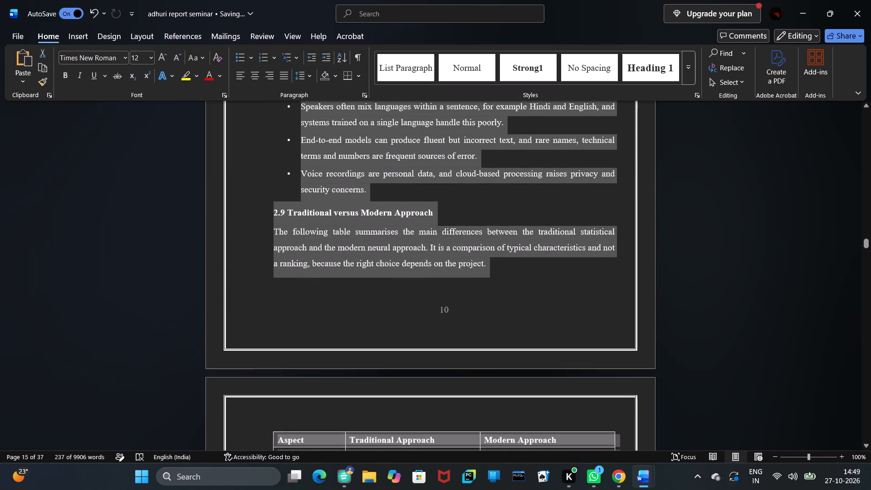
key("shift+Up")
key("shift+Up")
key("shift+Up")
key("shift+Up")
key("shift+Up")
key("shift+Up")
key("shift+Up")
key("shift+Up")
key("shift+Up")
key("shift+Up")
key("shift+Up")
key("shift+Down")
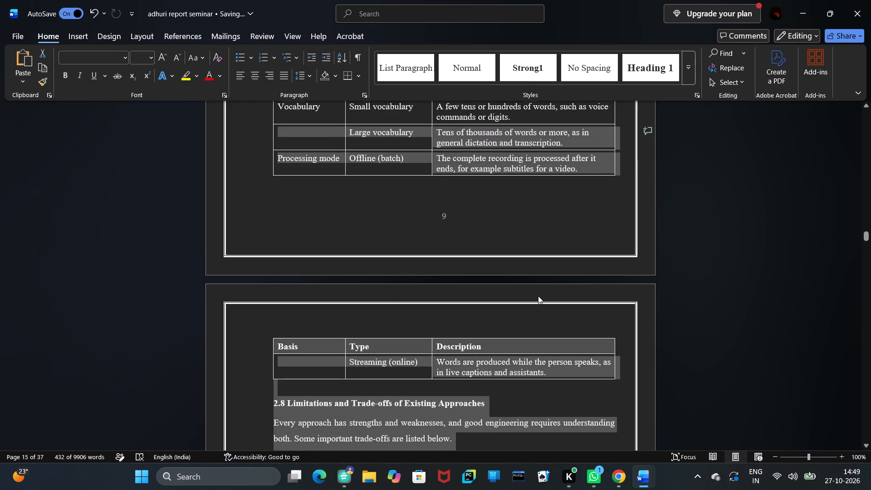
key("shift+Down")
key("shift+Down")
key("shift+Down")
key("shift+Down")
key("shift+Down")
key("shift+Down")
key("shift+Down")
key("shift+Up")
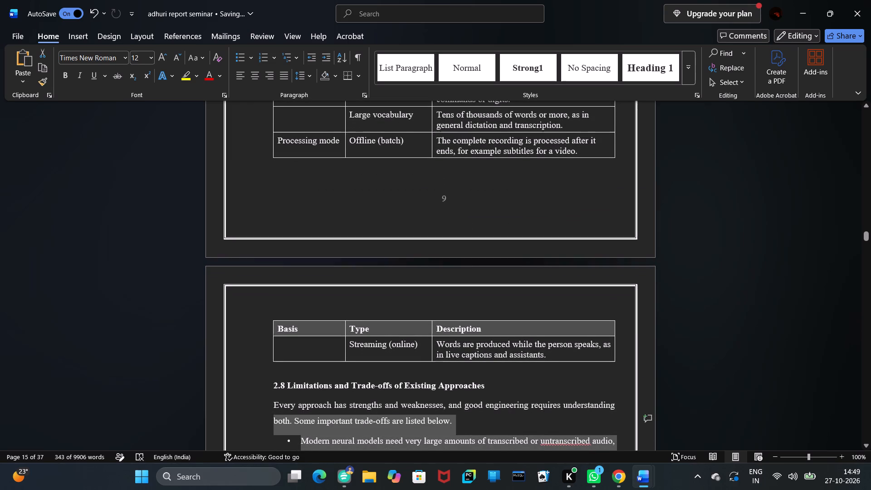
key("shift+Up")
key("shift+Up")
key("BackSpace")
Examine the closing pages of the report, covering the numbered references list and the key benefits of the seminar.
scroll(538, 296, "down", 1)
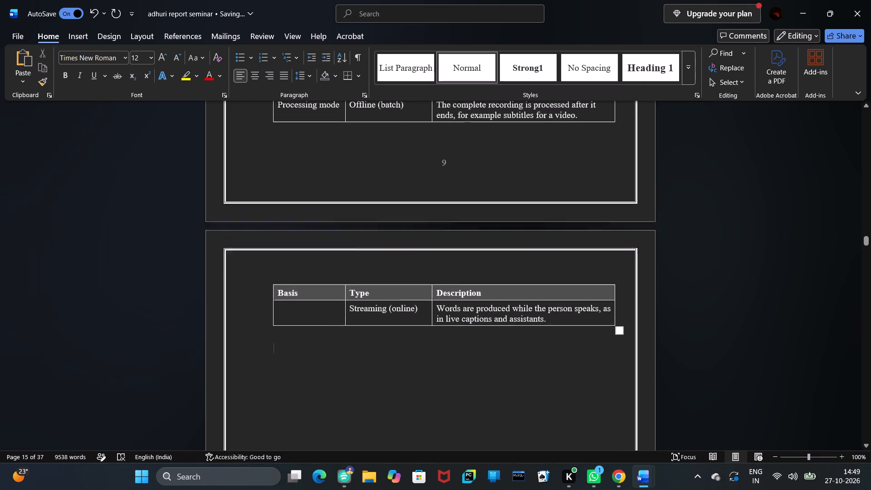
scroll(538, 296, "down", 5)
scroll(538, 296, "up", 1)
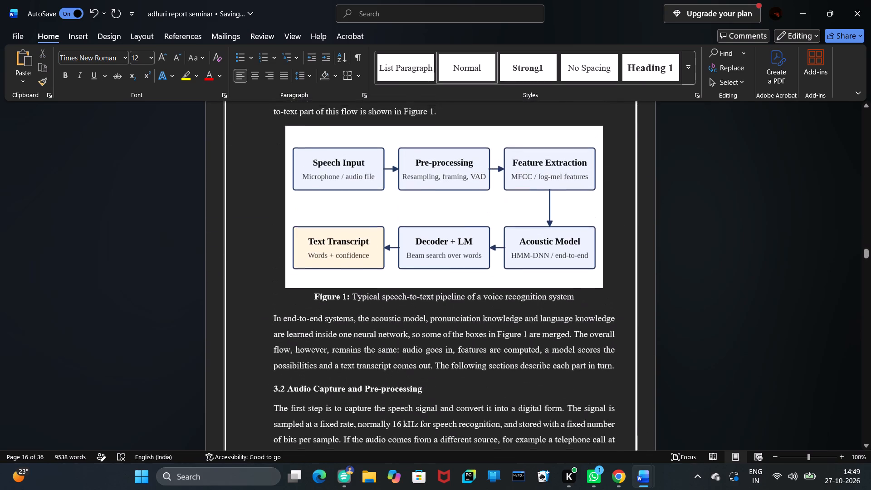
scroll(538, 296, "up", 1)
scroll(538, 296, "down", 2)
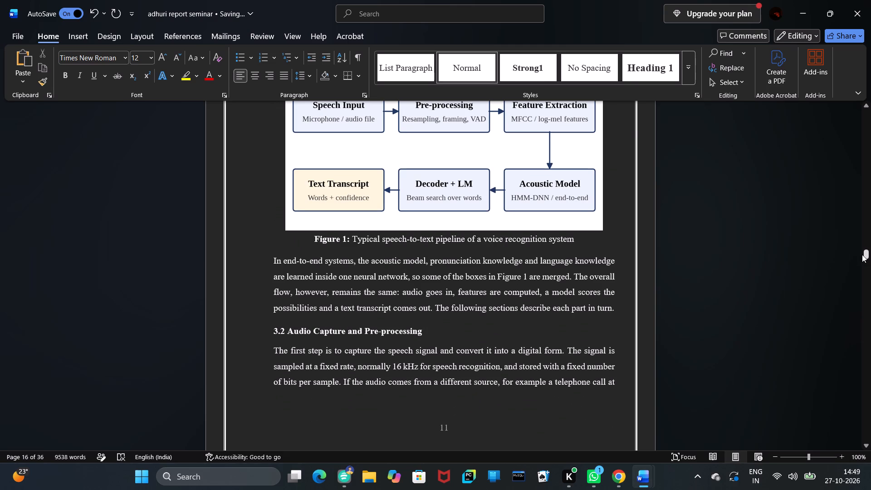
left_click_drag(862, 255, 865, 471)
scroll(727, 413, "up", 1)
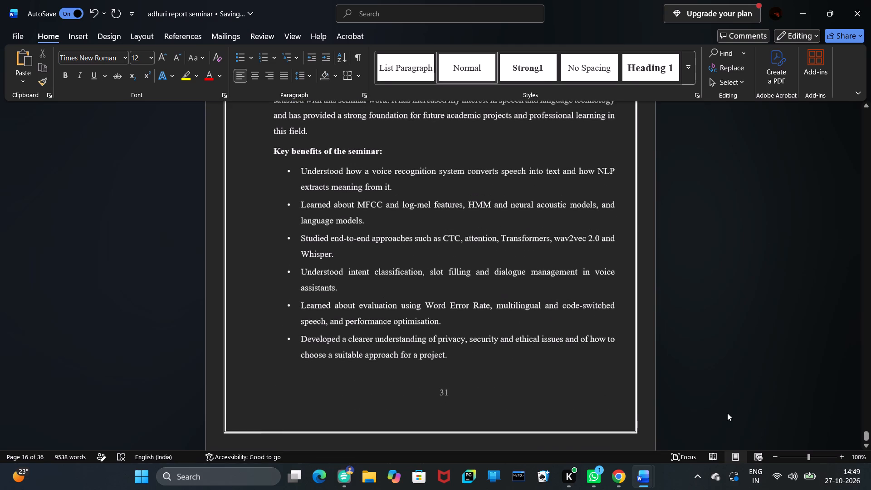
scroll(727, 413, "up", 1)
scroll(727, 413, "down", 2)
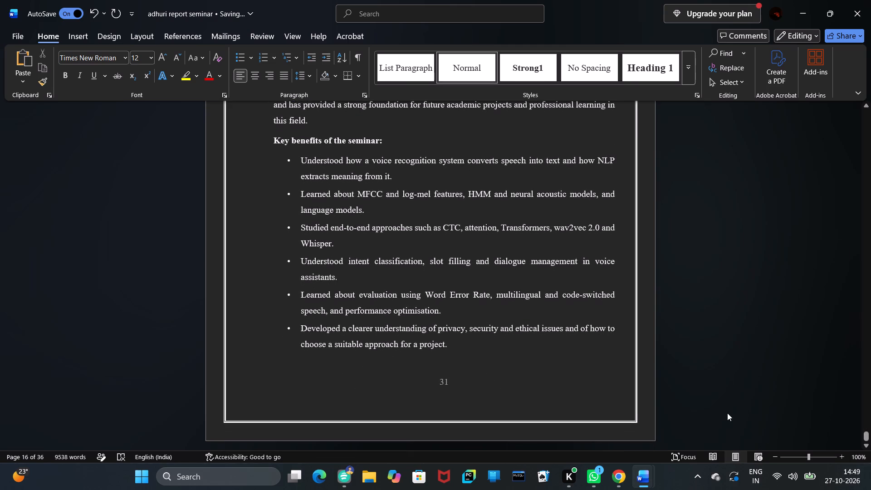
scroll(619, 305, "up", 3)
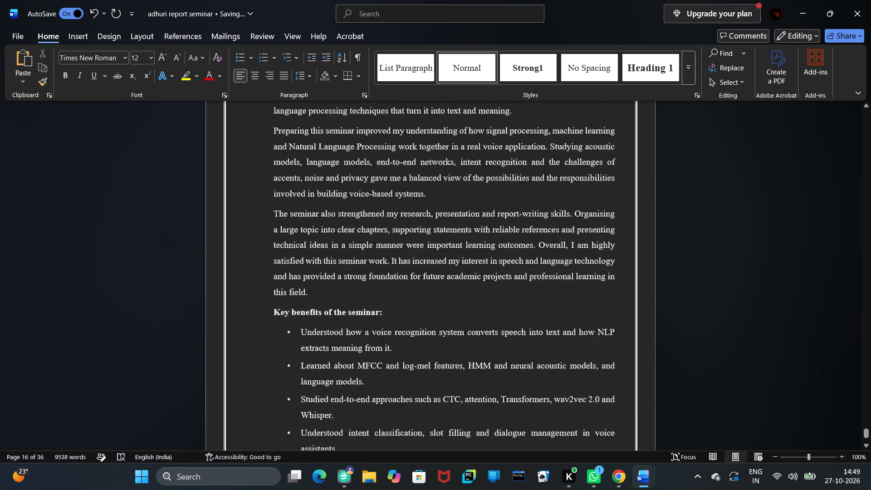
scroll(619, 305, "up", 6)
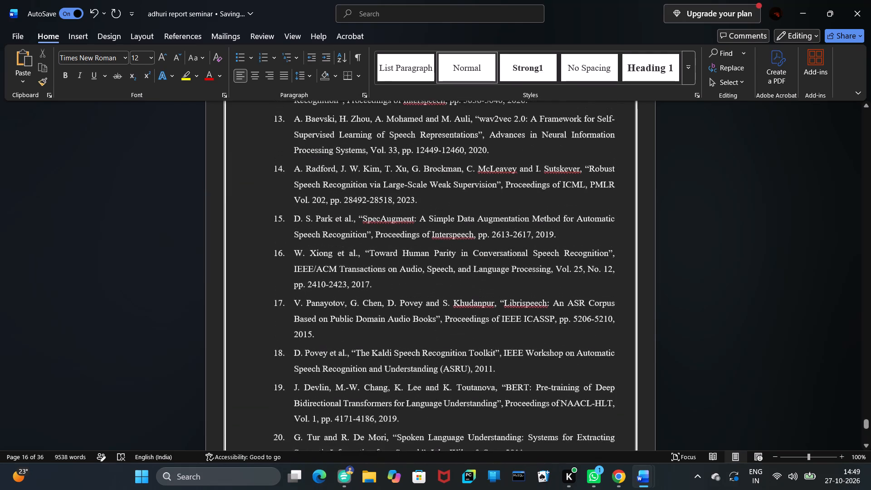
scroll(619, 305, "up", 6)
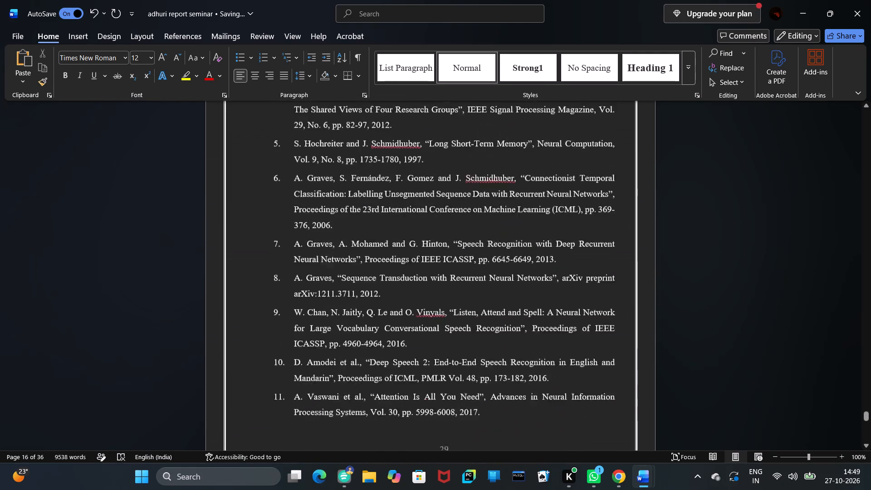
scroll(619, 305, "up", 1)
scroll(619, 305, "down", 2)
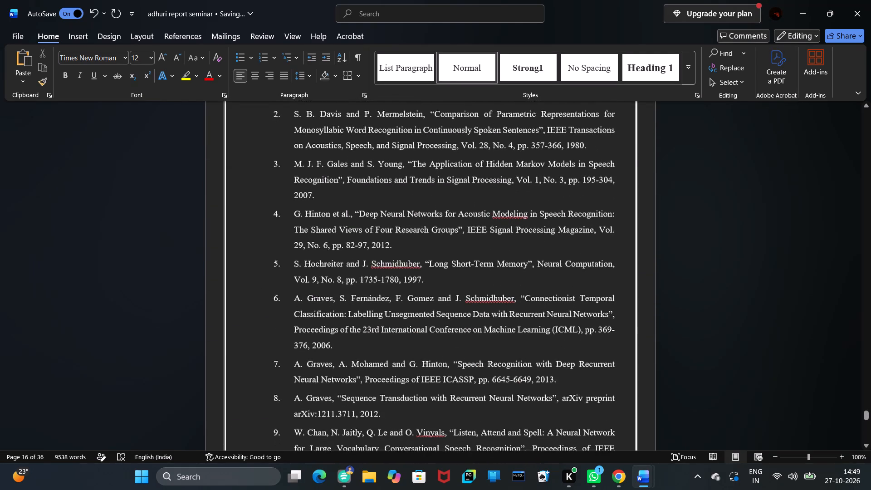
scroll(619, 305, "down", 3)
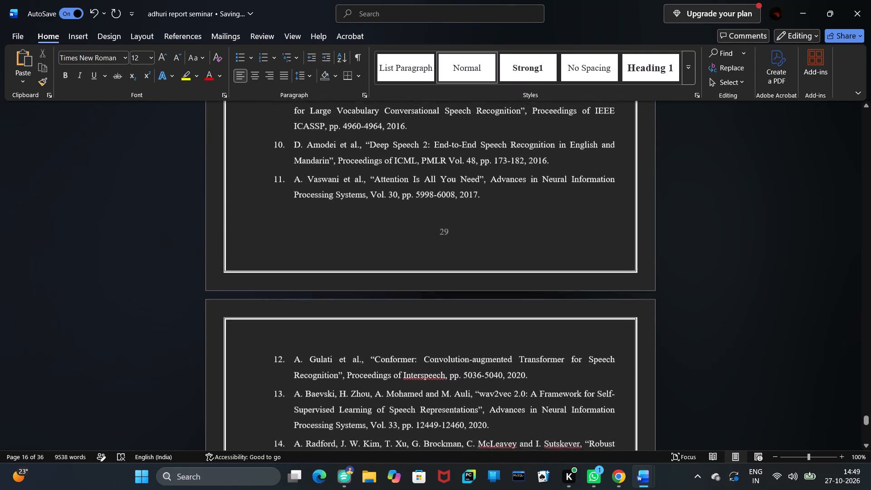
scroll(619, 305, "down", 5)
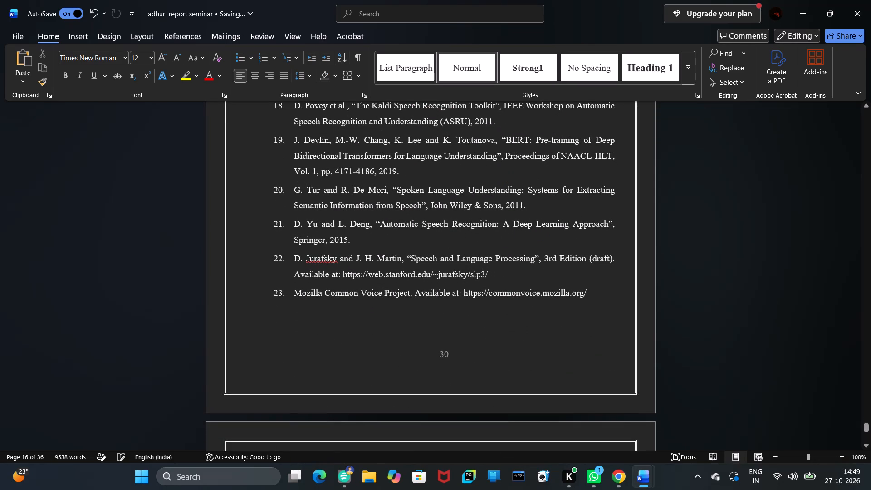
scroll(619, 305, "up", 3)
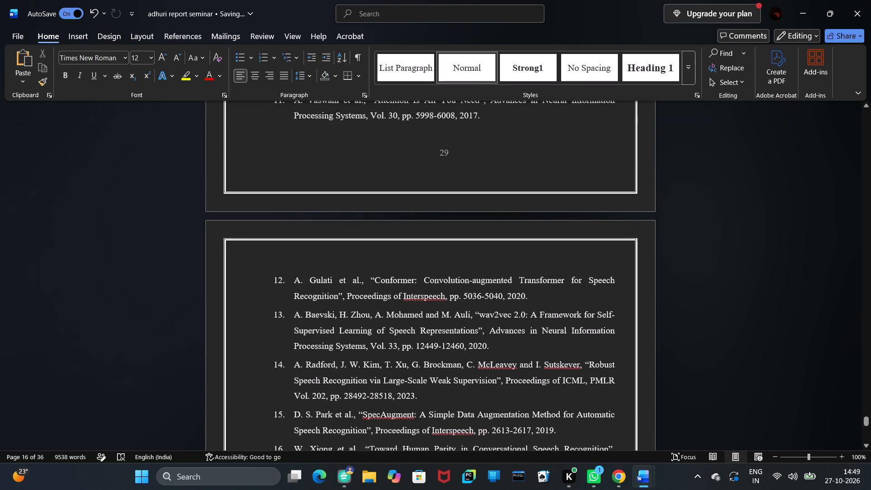
scroll(619, 305, "up", 1)
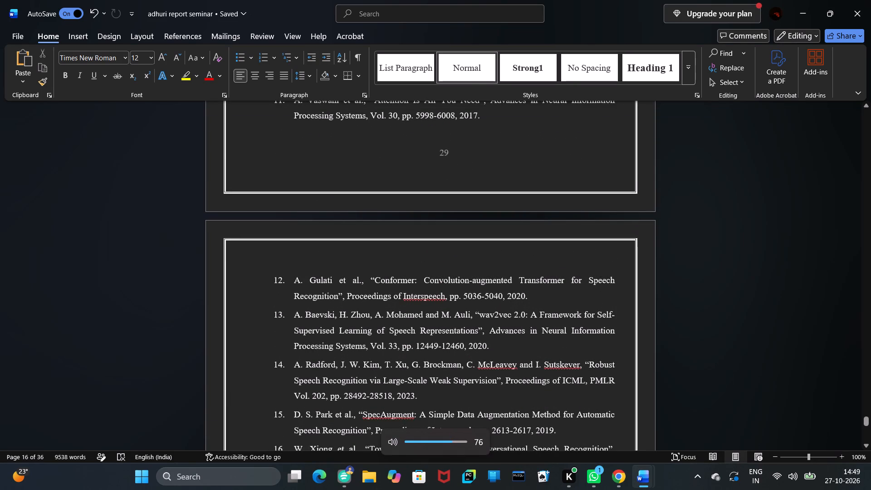
scroll(619, 305, "up", 4)
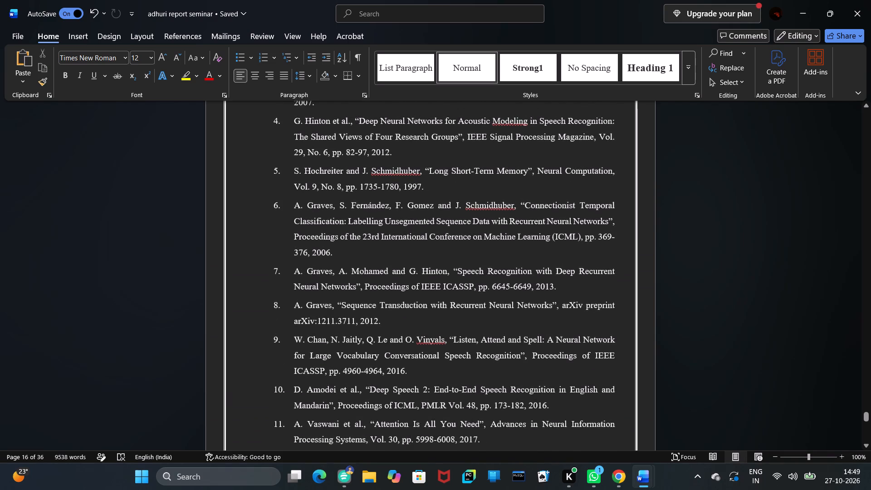
scroll(619, 305, "up", 1)
scroll(619, 305, "down", 4)
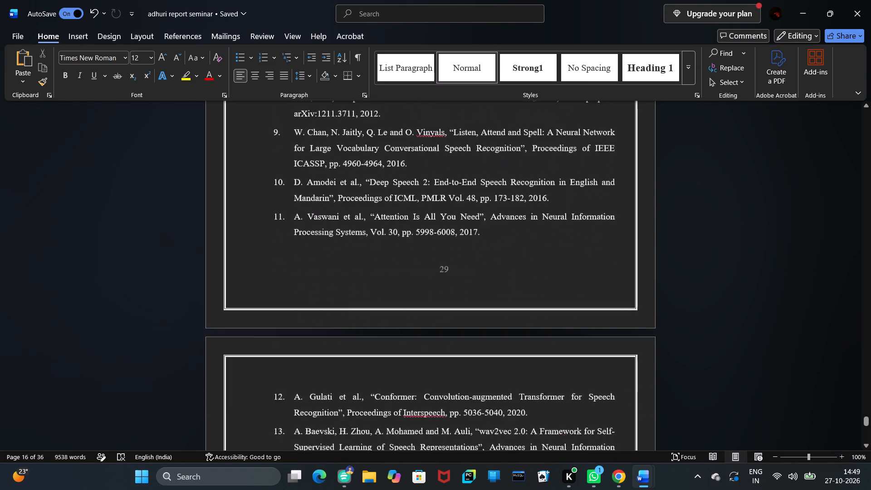
scroll(619, 305, "down", 4)
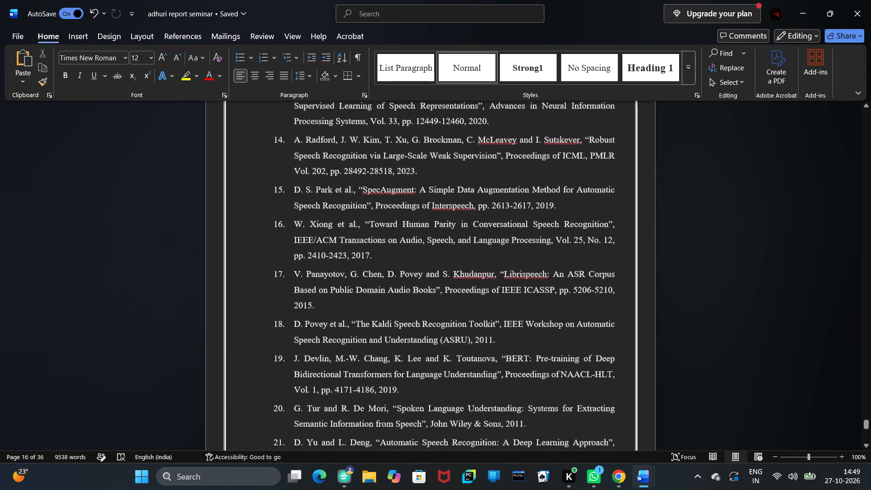
scroll(619, 305, "down", 7)
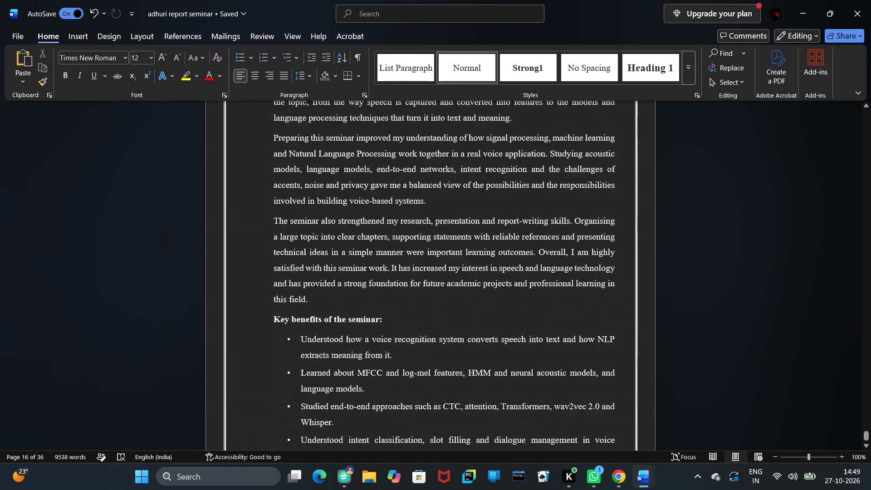
scroll(619, 305, "down", 4)
Examine the report's front matter from the cover page through the acknowledgement to the last page of the List of Contents.
scroll(619, 305, "up", 9)
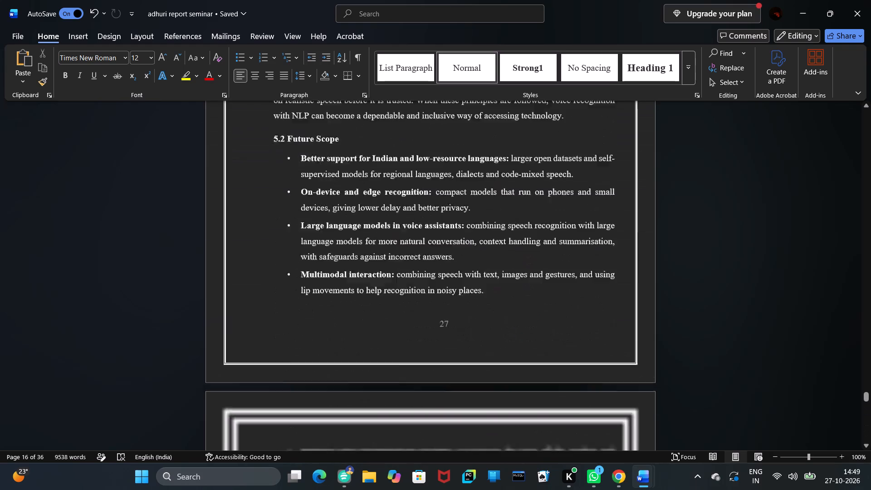
scroll(619, 305, "up", 5)
right_click(619, 305)
right_click(619, 305)
right_click(619, 305)
right_click(619, 305)
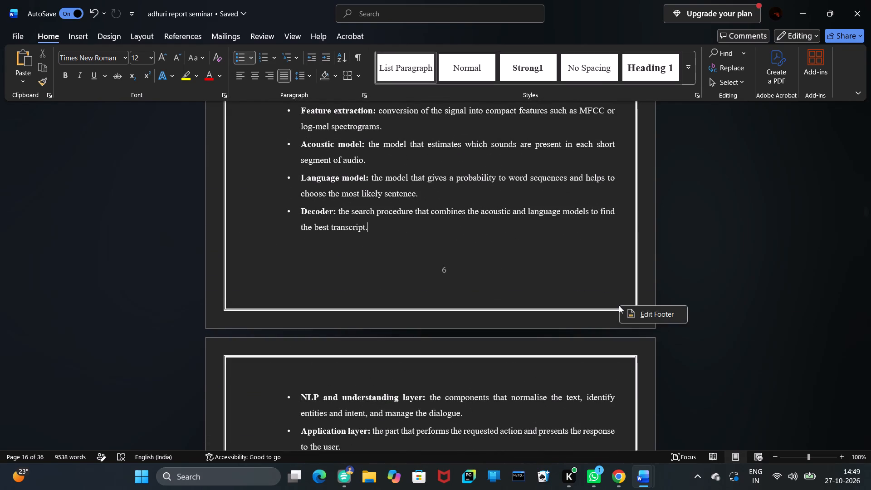
scroll(817, 297, "up", 6)
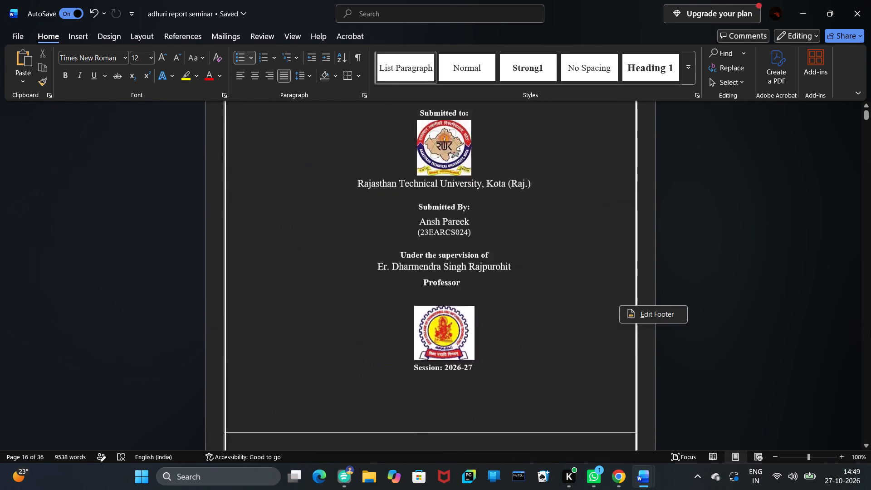
right_click(870, 330)
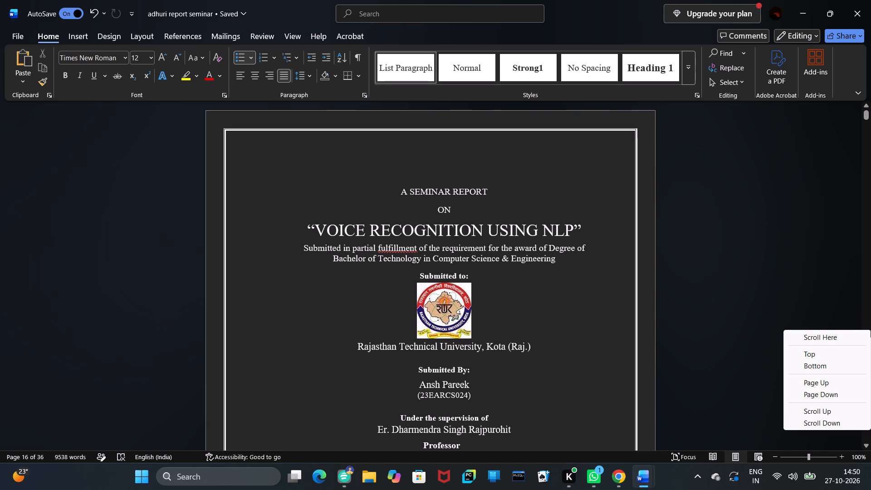
left_click(699, 252)
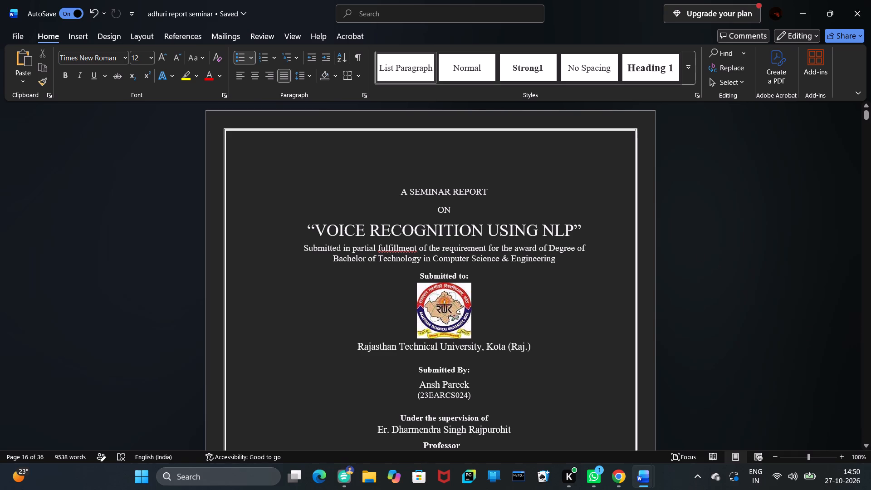
scroll(699, 252, "down", 2)
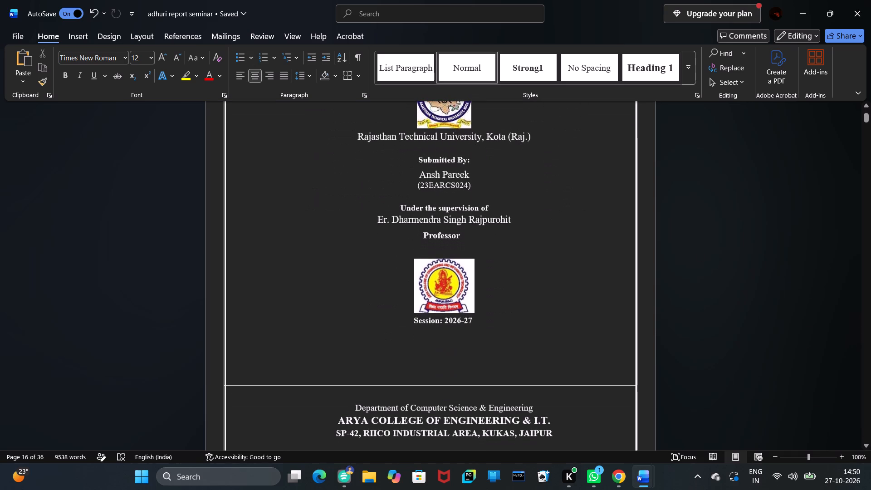
scroll(699, 252, "down", 2)
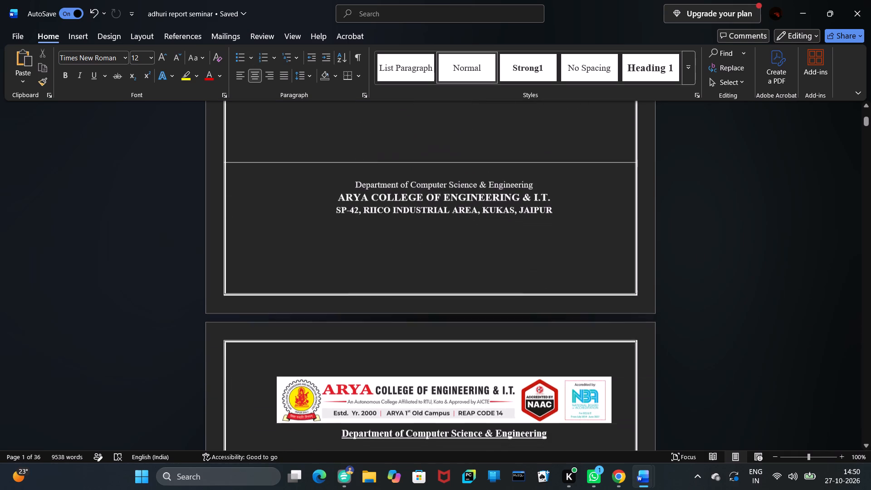
scroll(699, 252, "down", 3)
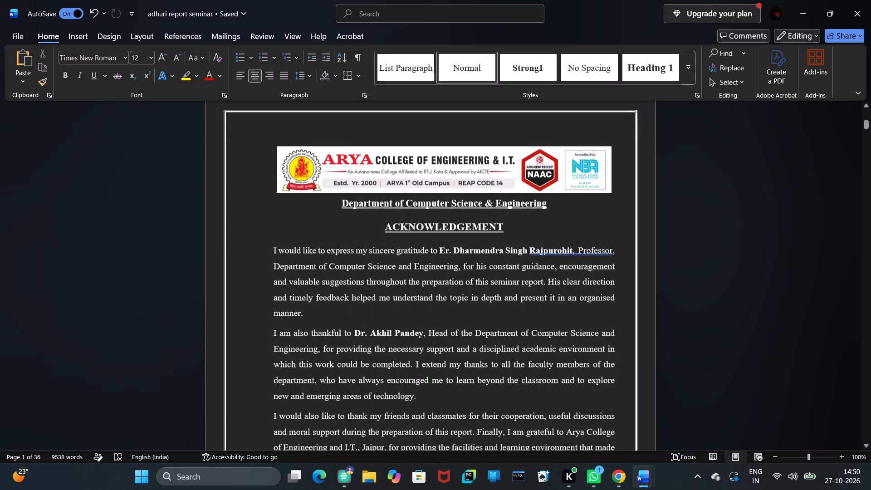
scroll(699, 252, "down", 1)
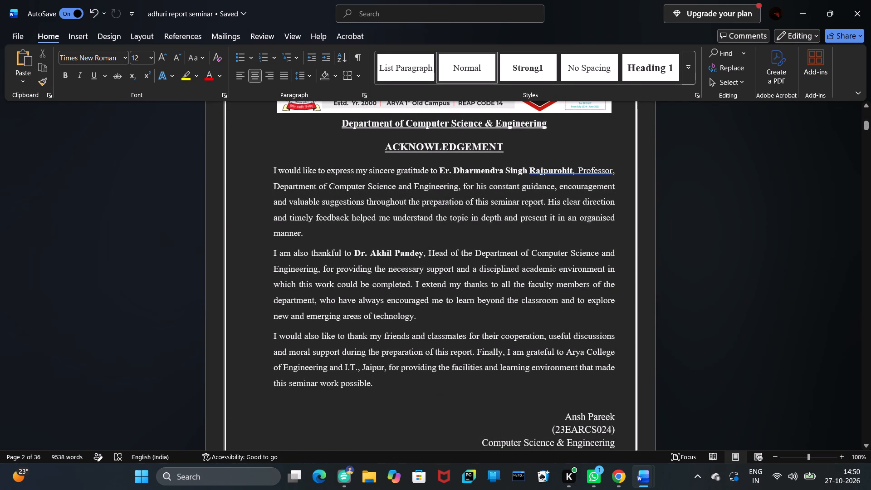
scroll(576, 178, "down", 1)
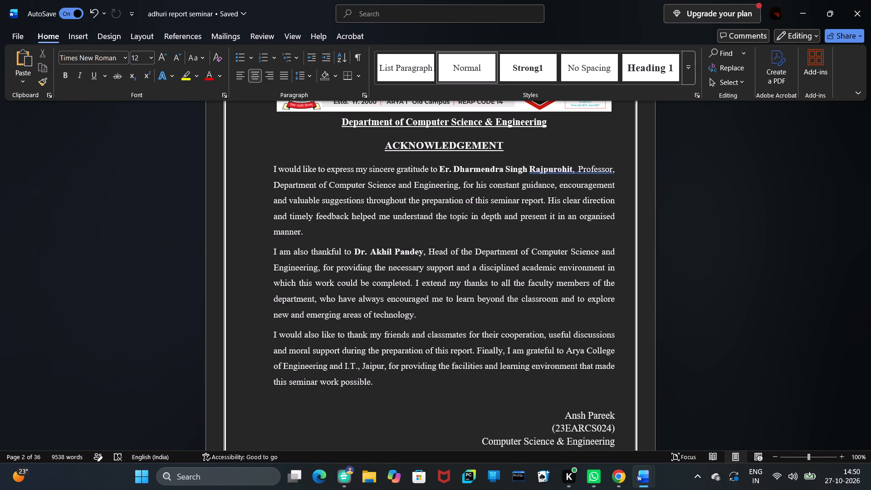
scroll(745, 186, "down", 1)
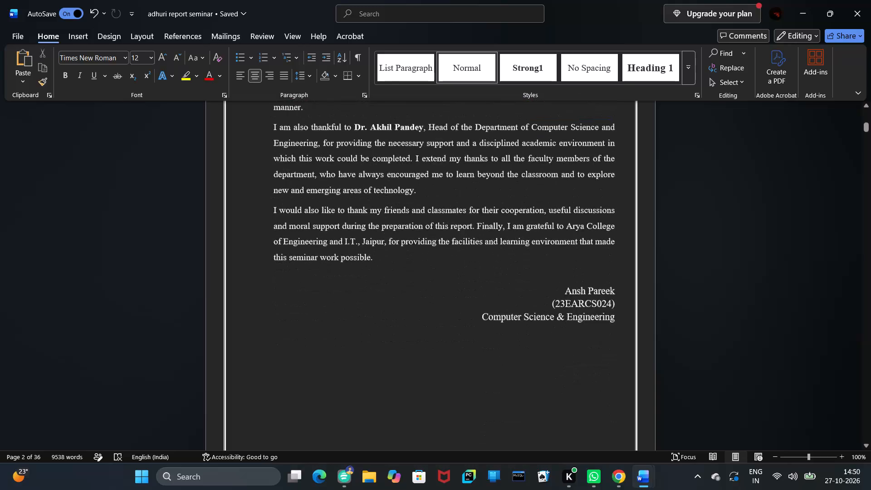
scroll(745, 186, "down", 10)
scroll(745, 186, "up", 2)
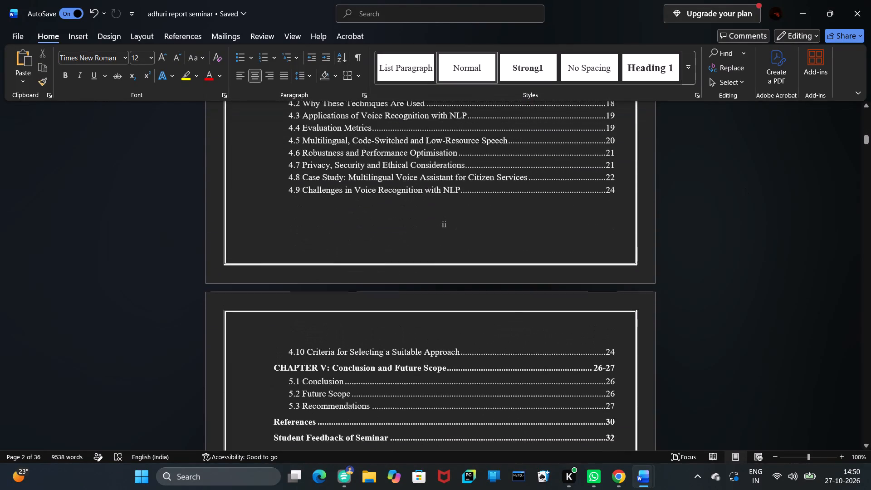
Add a "Photograph of Seminar Presentation" entry below Student Feedback of Seminar in the List of Contents.
scroll(745, 186, "down", 1)
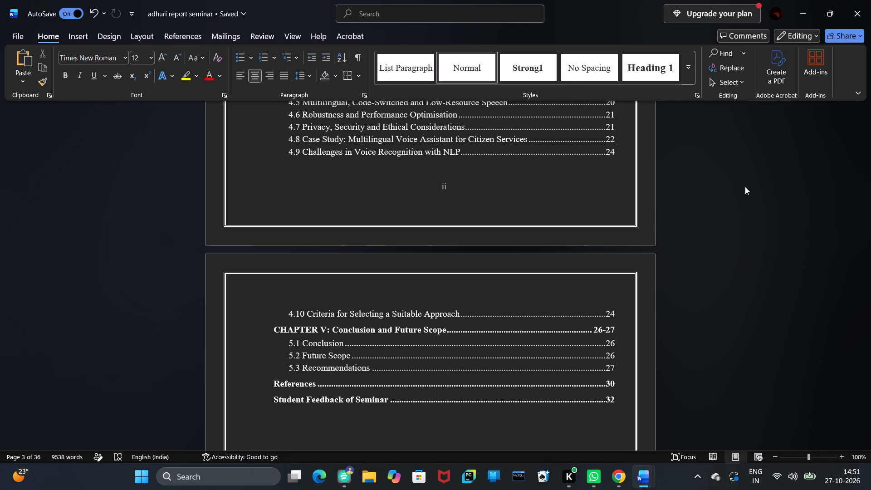
scroll(745, 186, "right", 1)
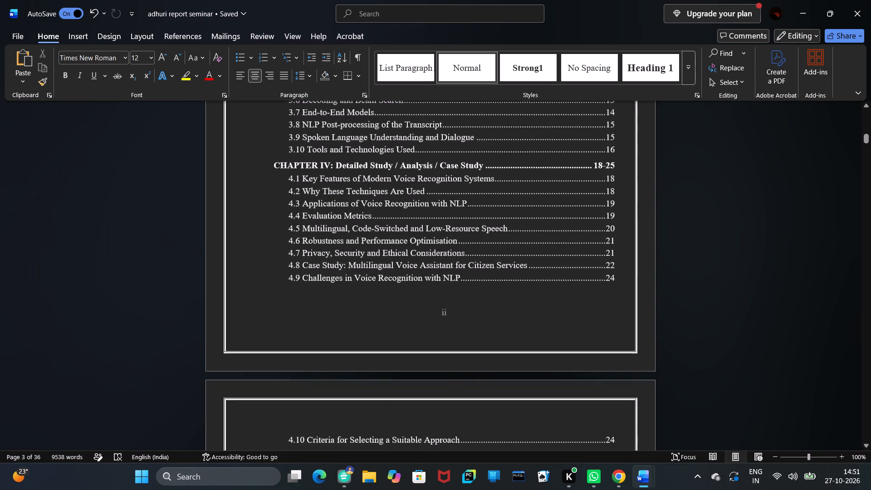
scroll(745, 186, "down", 2)
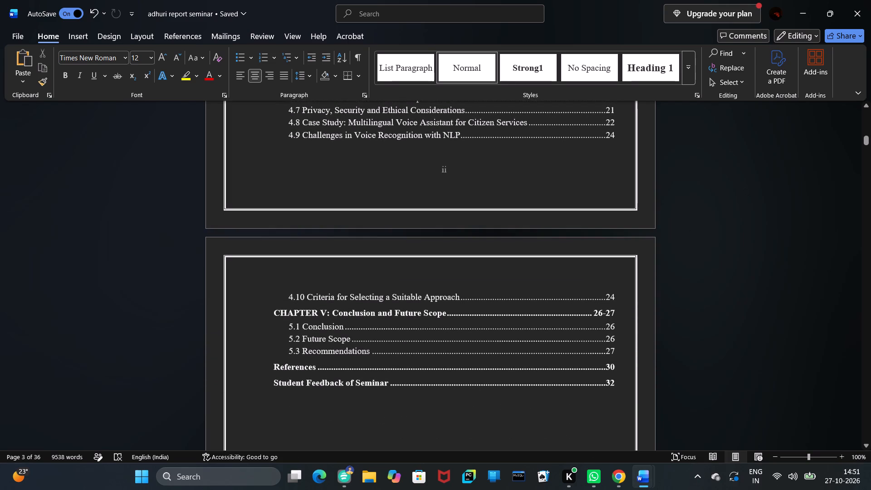
left_click(626, 378)
key("Return")
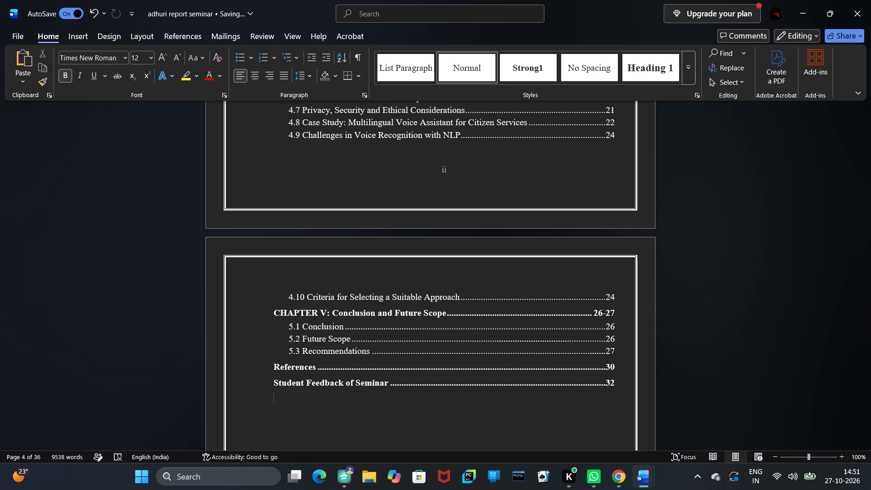
type("Photogr")
type("aph")
key("space")
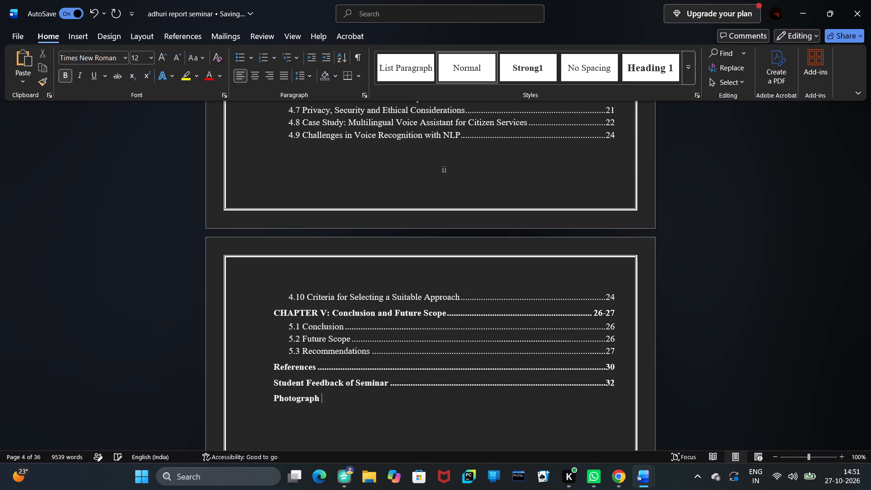
type("of")
key("space")
type("Seminar Presentayio")
key("BackSpace")
key("BackSpace")
key("BackSpace")
key("y")
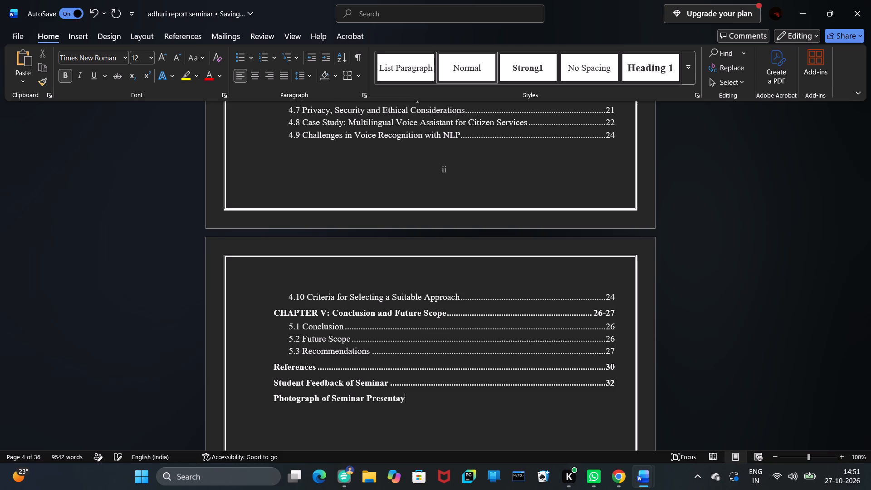
key("BackSpace")
type("tion")
Extend a row of dots after the Photograph of Seminar Presentation entry to reach the page-number column.
key("period")
key("period")
key("period")
key("period")
key("period")
key("period")
key("period")
key("period")
key("period")
key("period")
key("period")
key("period")
key("period")
key("period")
key("period")
key("period")
key("period")
key("period")
key("period")
key("period")
key("BackSpace")
key("BackSpace")
key("BackSpace")
key("BackSpace")
key("BackSpace")
key("BackSpace")
key("BackSpace")
key("BackSpace")
key("BackSpace")
key("BackSpace")
key("BackSpace")
key("BackSpace")
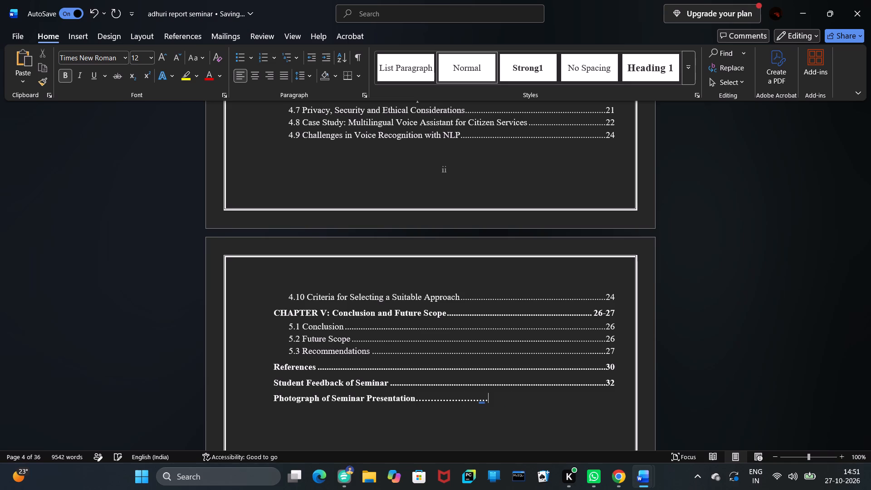
key("BackSpace")
type("n.")
key("period")
key("period")
key("period")
key("period")
key("period")
key("period")
key("period")
key("period")
key("period")
key("period")
key("period")
key("period")
key("period")
key("period")
key("period")
key("period")
key("period")
key("period")
key("period")
key("period")
type(".......")
Set the page number of the Student Feedback of Seminar contents entry to 31.
key("Up")
key("Right")
key("BackSpace")
key("1")
Give the Photograph of Seminar Presentation entry page number 31, shortening its dotted leader so the entry fits on one line.
key("Down")
key("Down")
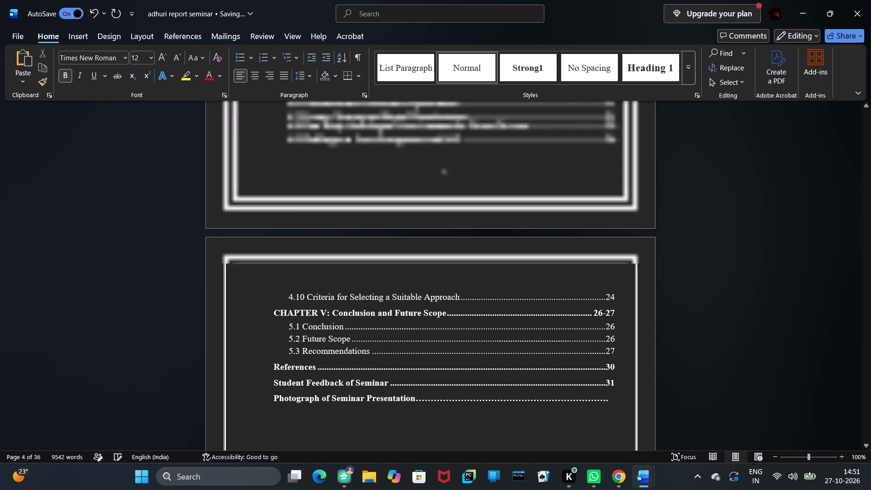
key("Up")
key("Up")
key("Down")
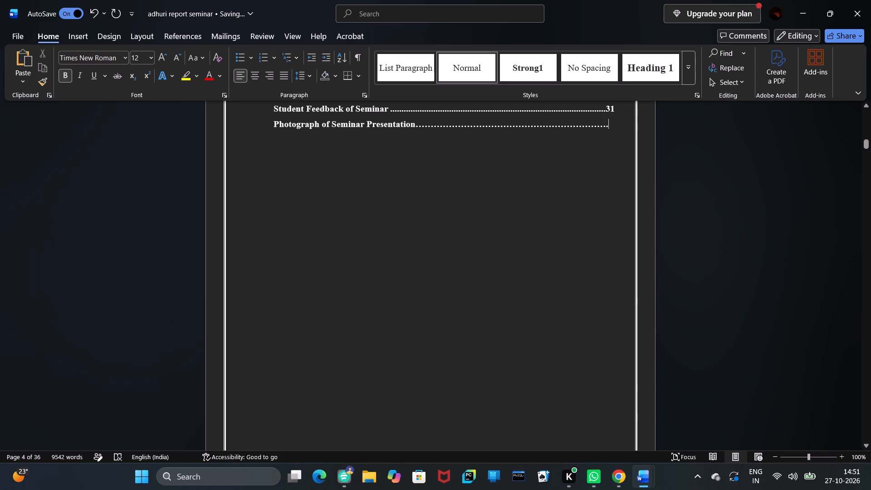
type("31")
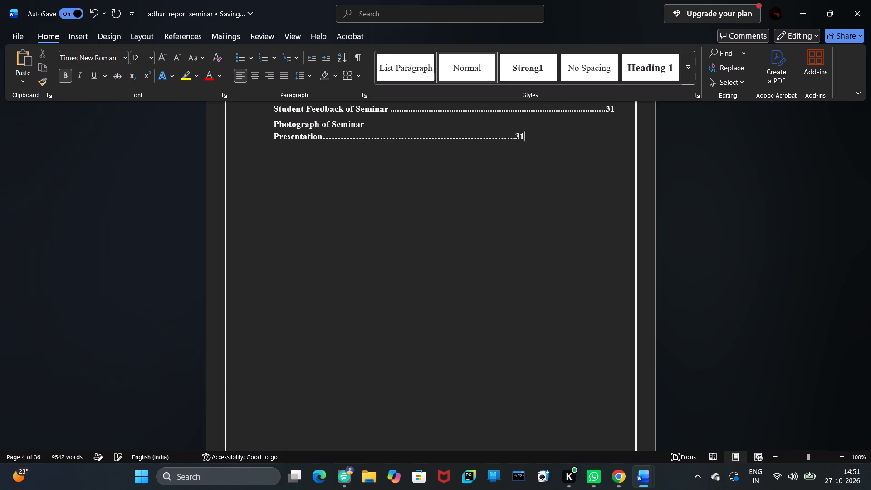
scroll(626, 378, "down", 1)
scroll(626, 378, "up", 1)
key("BackSpace")
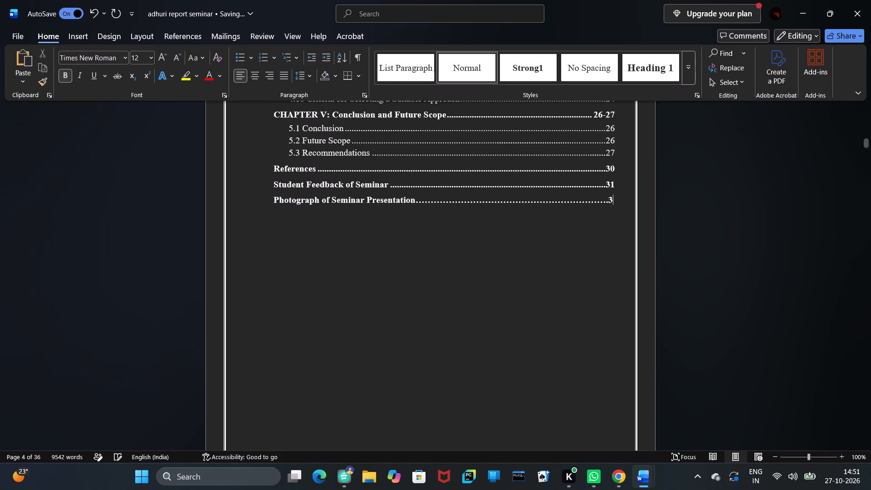
key("BackSpace")
key("BackSpace")
key("BackSpace")
type("..")
type("31")
key("Left")
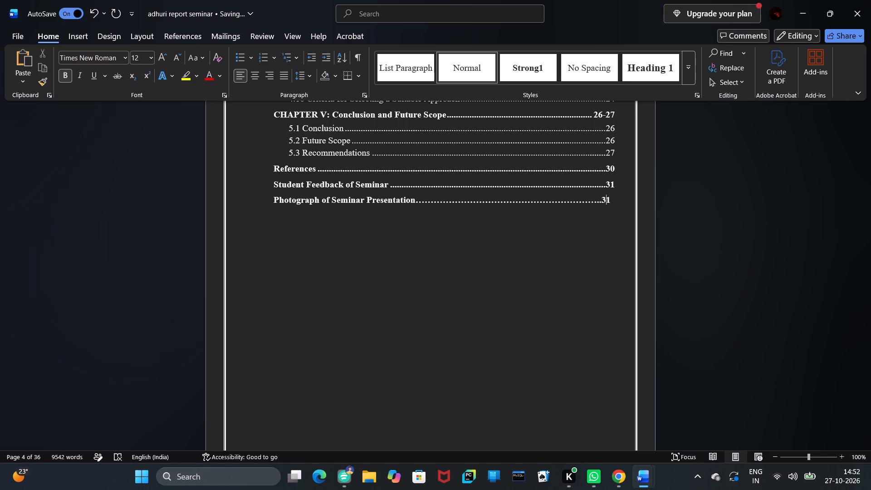
key("Left")
key("period")
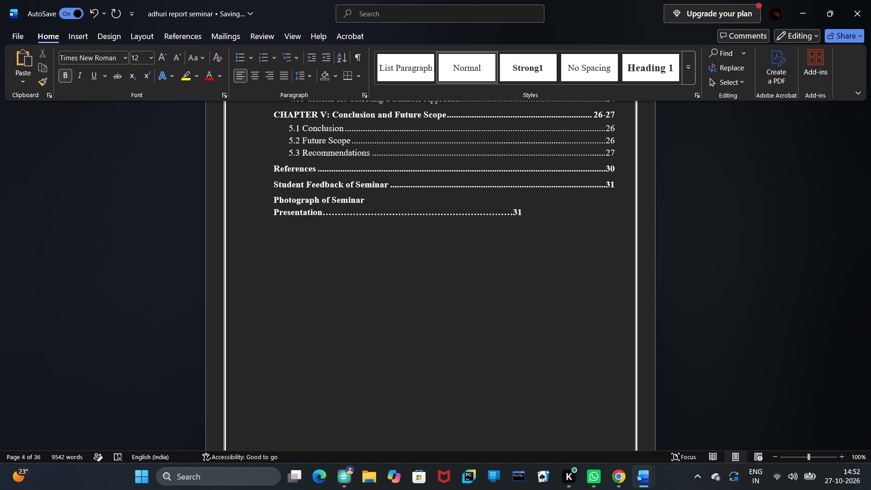
key("BackSpace")
Go through the remaining pages from the List of Contents to the end of the Student Feedback of Seminar page.
scroll(626, 378, "down", 2)
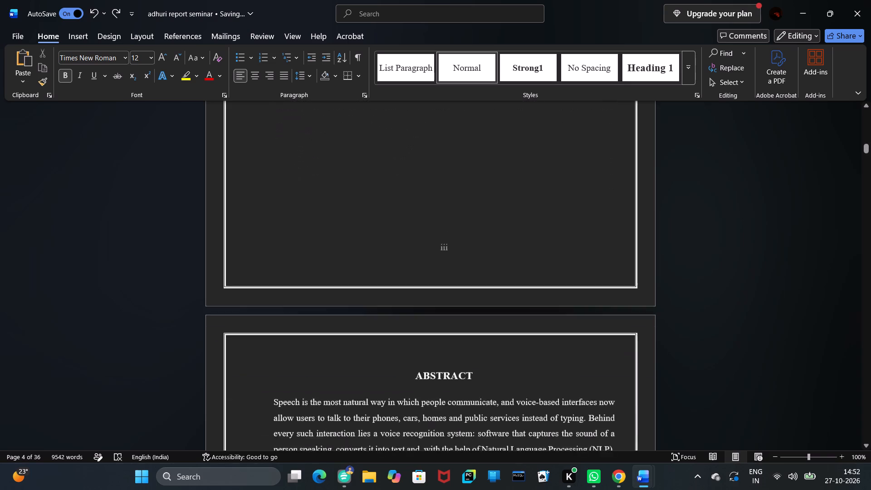
scroll(626, 378, "down", 5)
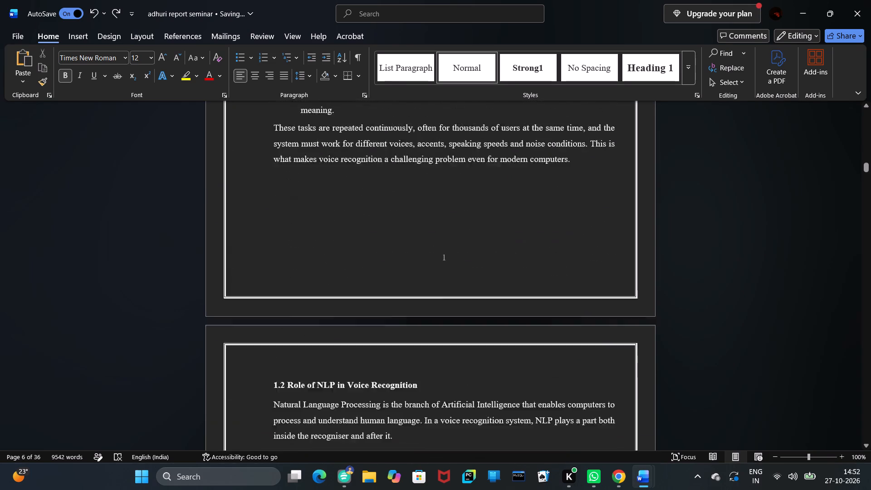
scroll(628, 367, "down", 19)
left_click(628, 367)
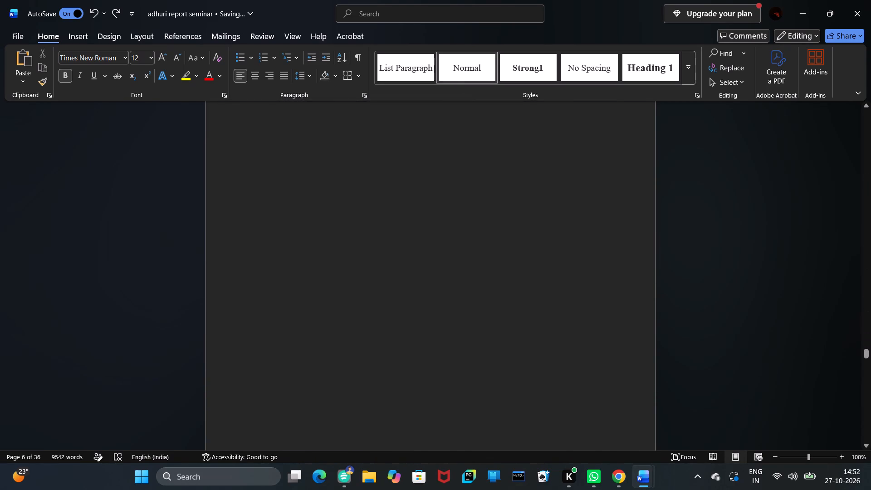
right_click(628, 367)
scroll(628, 367, "down", 12)
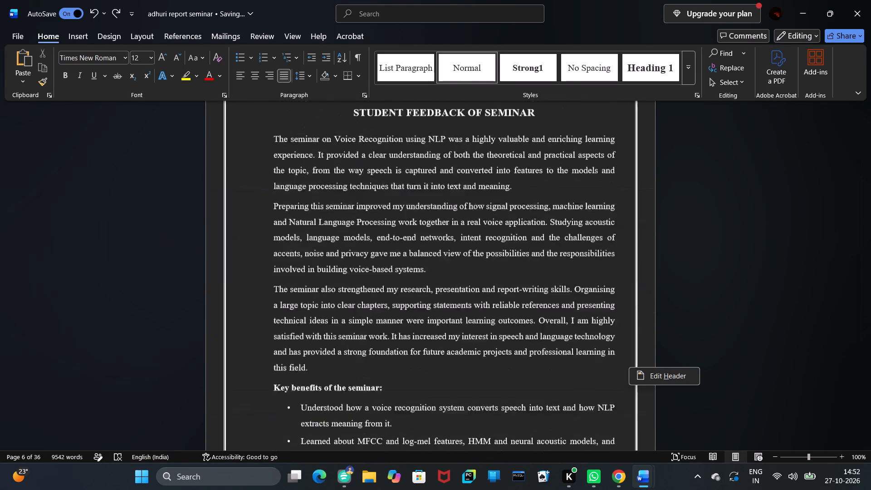
right_click(628, 367)
left_click(495, 372)
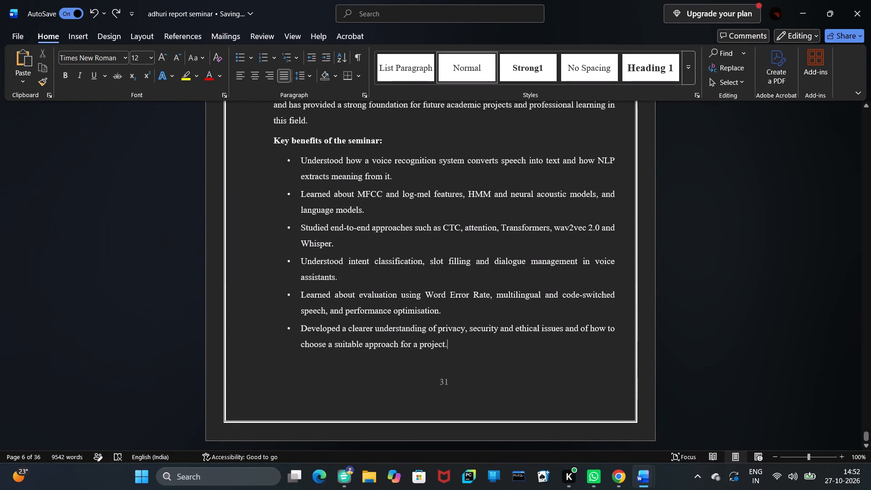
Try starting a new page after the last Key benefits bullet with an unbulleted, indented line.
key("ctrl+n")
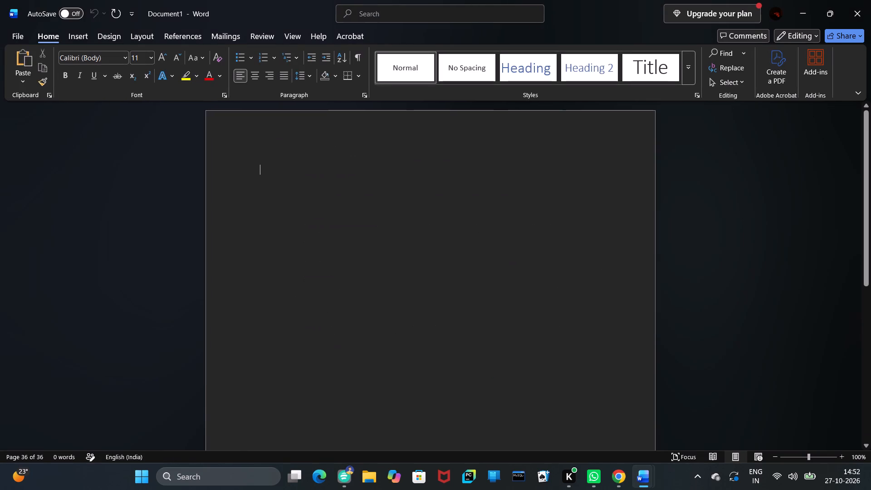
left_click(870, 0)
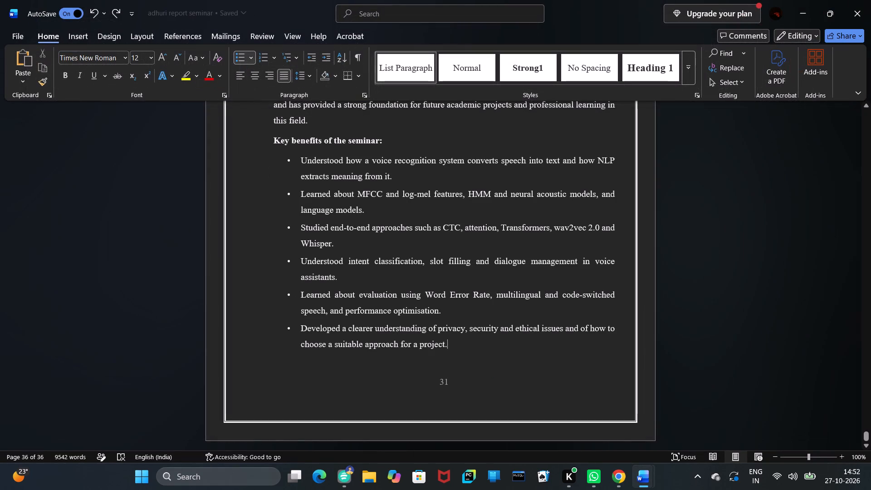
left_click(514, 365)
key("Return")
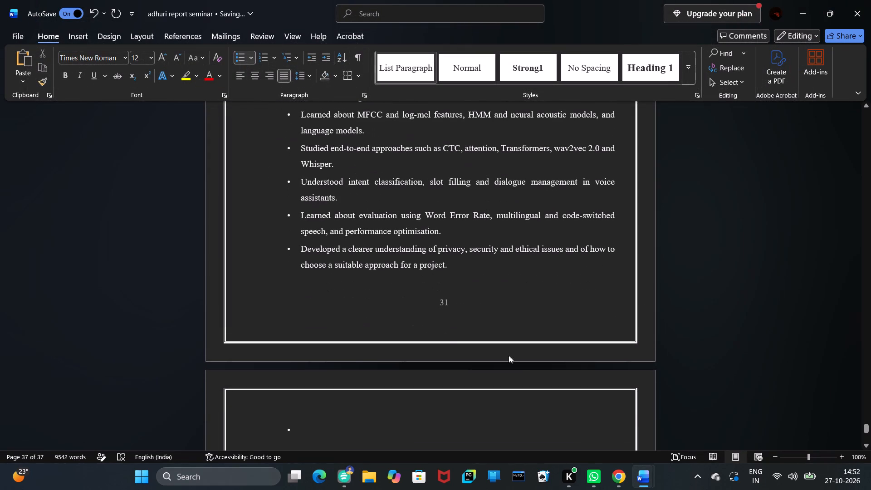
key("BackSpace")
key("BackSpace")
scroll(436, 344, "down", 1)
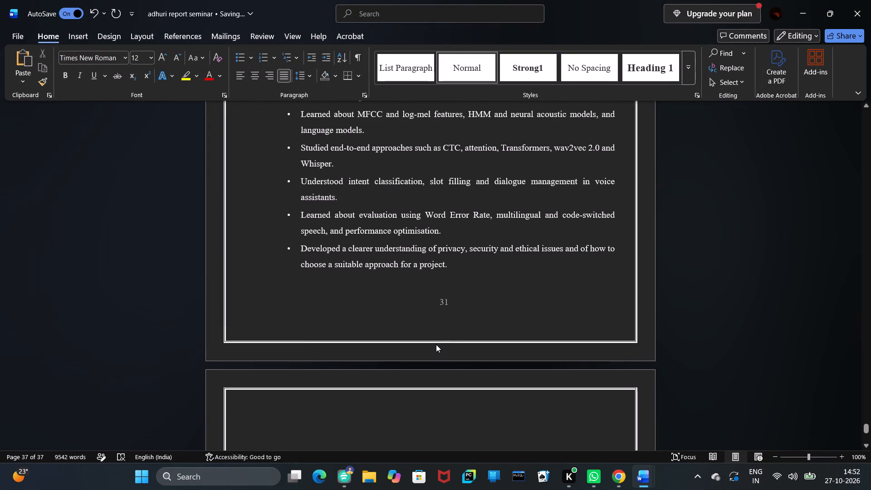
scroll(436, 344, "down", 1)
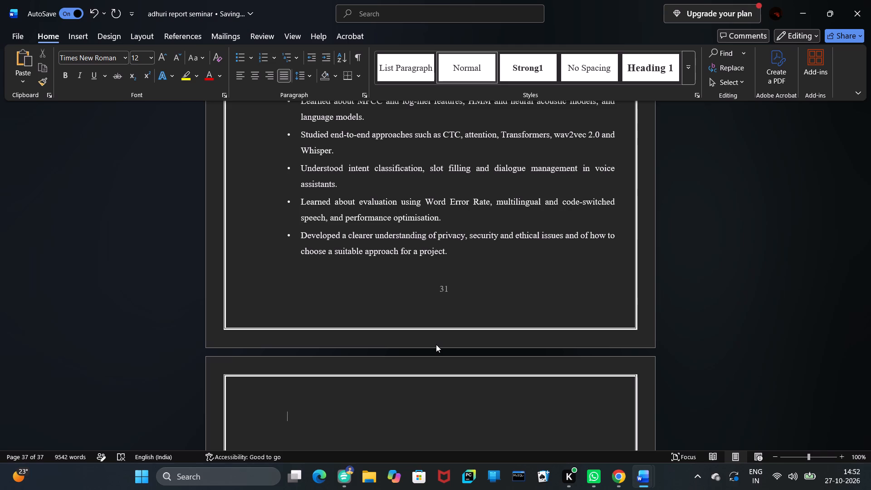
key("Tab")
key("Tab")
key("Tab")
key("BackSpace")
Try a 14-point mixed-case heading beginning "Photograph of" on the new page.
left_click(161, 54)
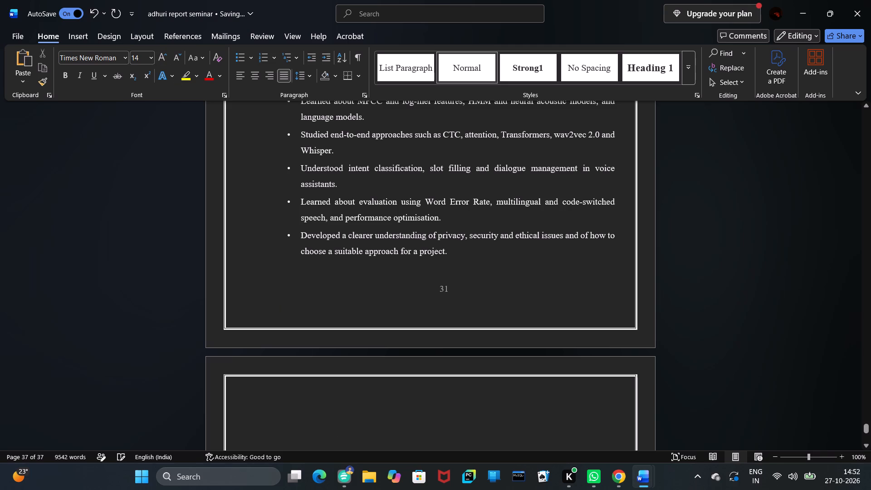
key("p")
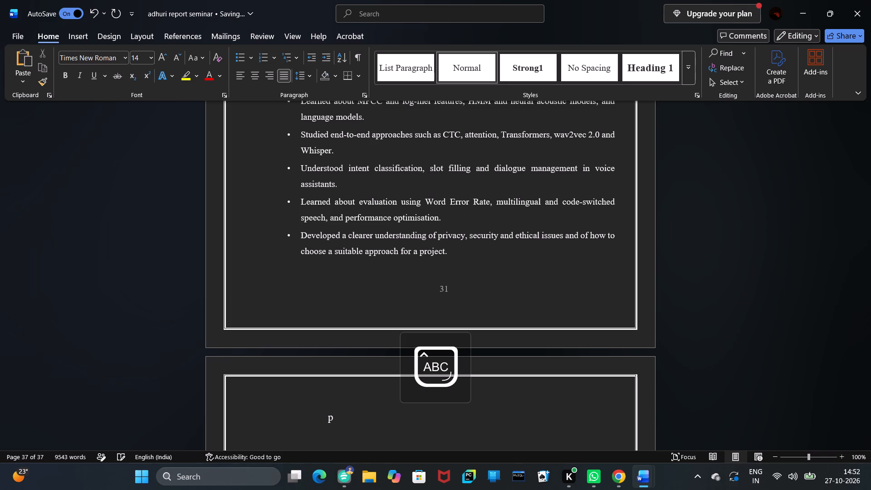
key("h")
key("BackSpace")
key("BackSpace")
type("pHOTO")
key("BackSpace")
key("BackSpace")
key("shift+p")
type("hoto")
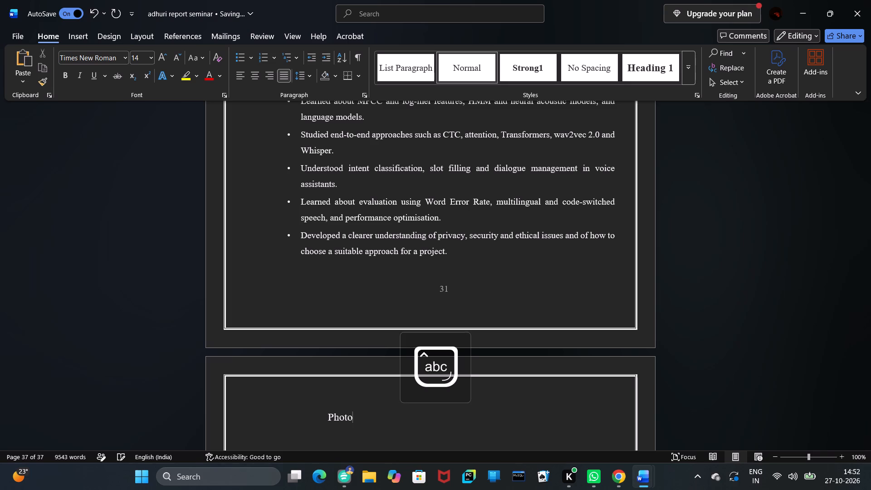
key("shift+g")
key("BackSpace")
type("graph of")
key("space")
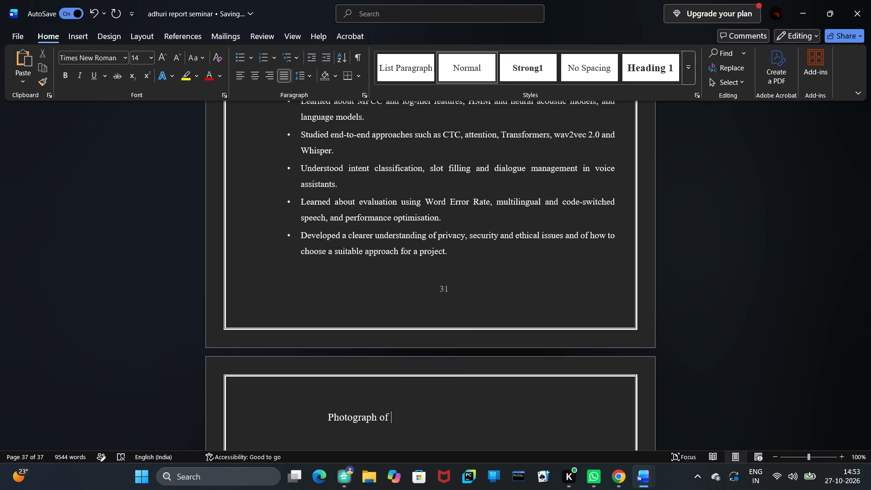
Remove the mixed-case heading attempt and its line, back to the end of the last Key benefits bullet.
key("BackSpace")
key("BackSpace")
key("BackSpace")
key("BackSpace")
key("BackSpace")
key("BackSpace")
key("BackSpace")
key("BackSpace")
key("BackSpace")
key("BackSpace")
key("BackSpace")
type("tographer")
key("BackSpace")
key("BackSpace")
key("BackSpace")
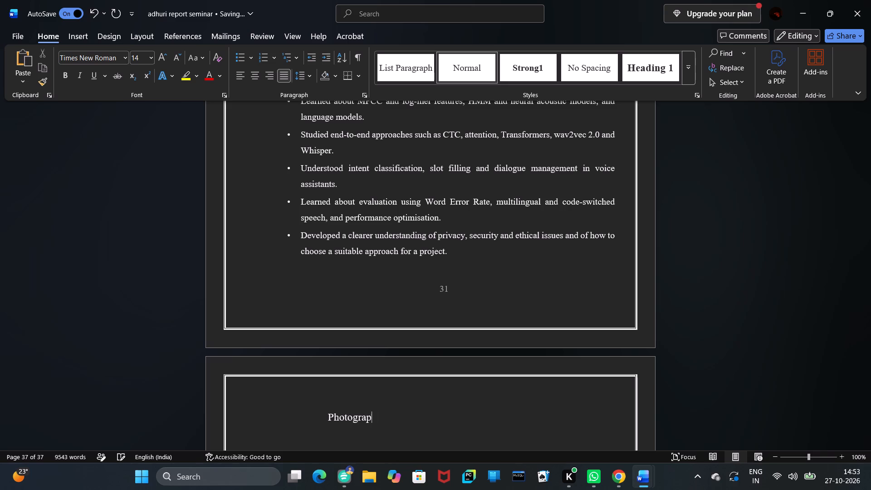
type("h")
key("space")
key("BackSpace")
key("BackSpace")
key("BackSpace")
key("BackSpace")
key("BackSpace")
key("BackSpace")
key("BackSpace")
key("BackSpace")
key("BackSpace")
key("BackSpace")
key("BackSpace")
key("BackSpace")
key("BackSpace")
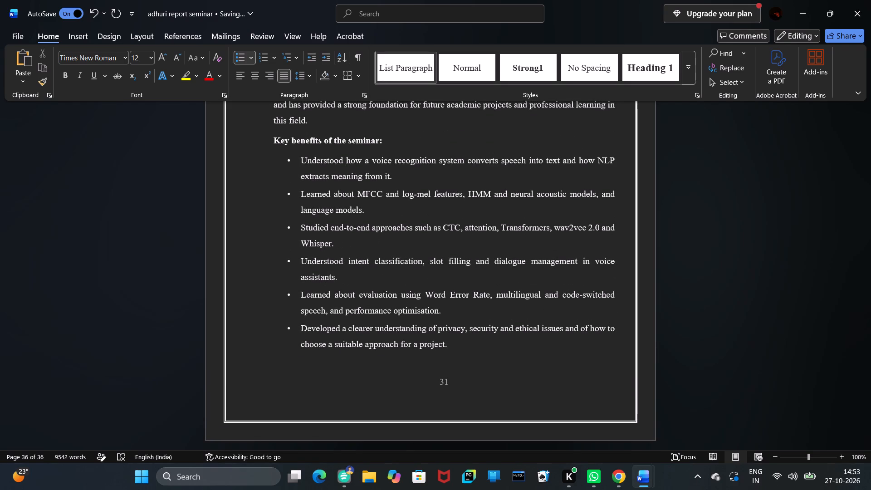
Add the unbulleted heading "PHOTOGRAPH OF SEMINAR REPRESENTATION" on a new page after the last Key benefits bullet.
key("Return")
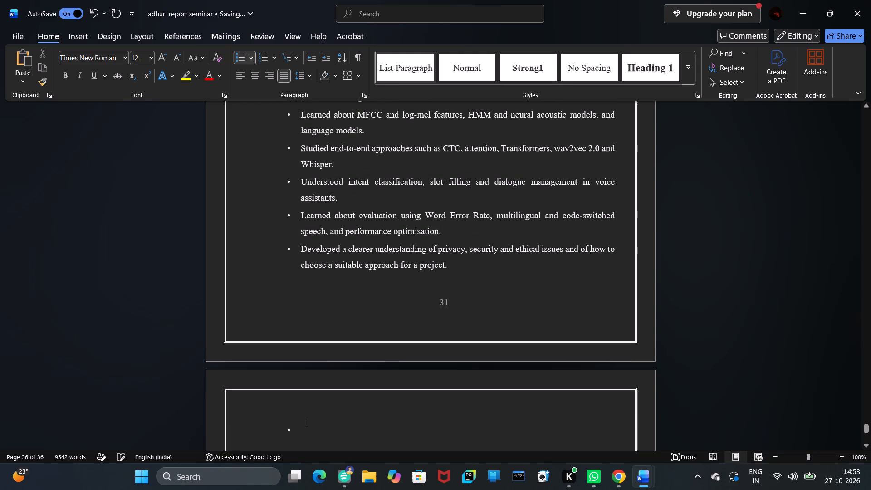
key("BackSpace")
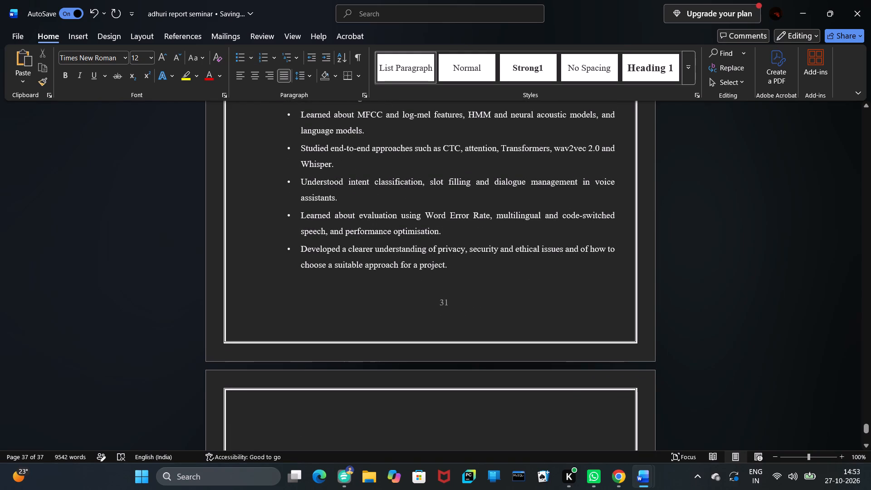
key("Tab")
key("BackSpace")
key("space")
key("space")
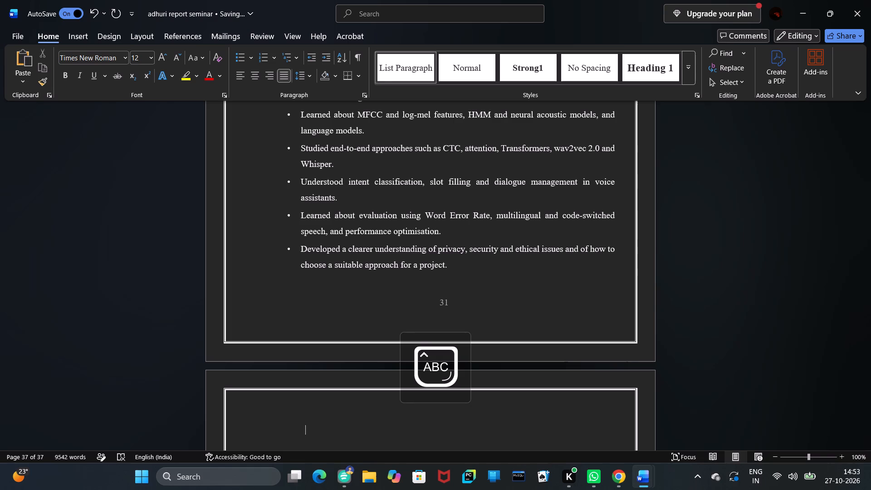
type("PHOTOGRAPH OF SEI")
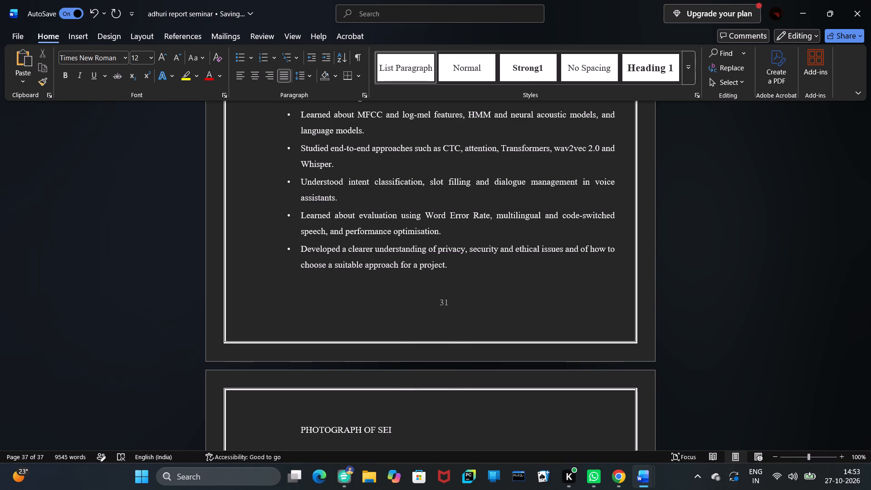
key("BackSpace")
type("MINAR")
key("space")
type("REPRESENTATT")
type("IIB")
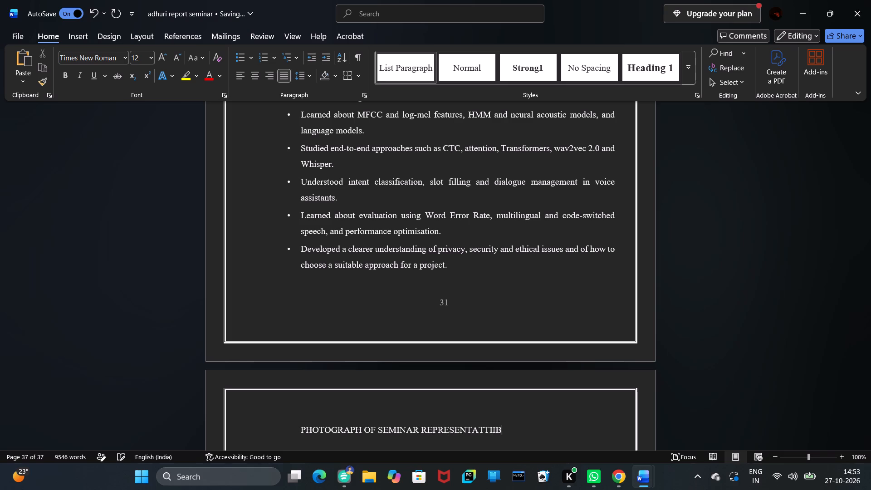
key("BackSpace")
key("BackSpace")
key("BackSpace")
key("BackSpace")
type("ION")
Shift the photograph heading toward the centre of the page by inserting spaces before its first word.
key("Left")
key("Left")
key("Left")
key("Left")
key("Left")
key("Left")
key("Left")
key("Left")
key("Left")
key("Left")
key("Left")
key("Left")
key("Left")
key("Left")
key("Left")
key("Left")
key("Left")
key("Left")
key("Left")
key("Left")
key("Right")
key("Right")
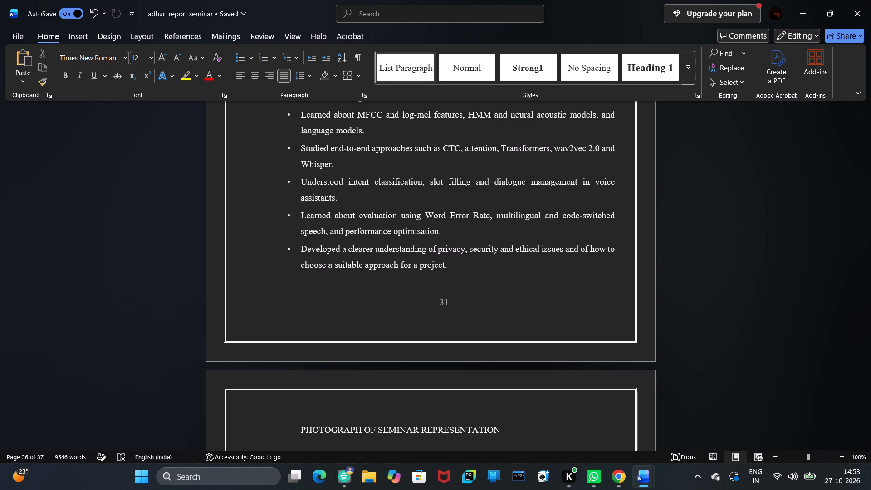
key("space")
key("space")
key("space")
key("space")
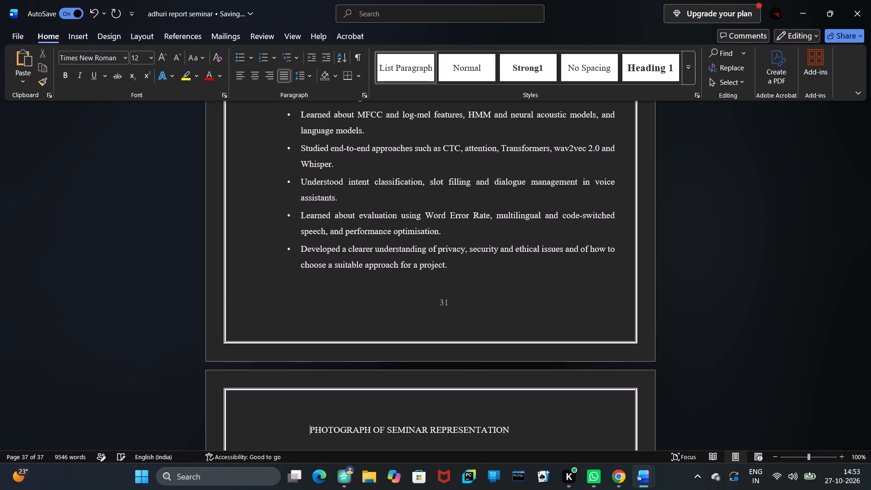
key("space")
key("space")
key("space")
key("space")
key("space")
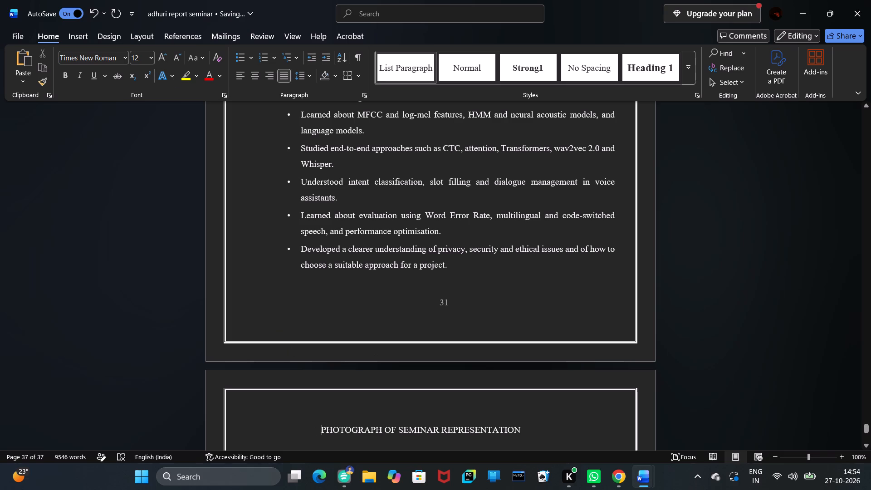
Set the whole "PHOTOGRAPH OF SEMINAR REPRESENTATION" heading to font size 14.
key("shift+Right")
key("shift+Right")
key("shift+Right")
key("shift+Right")
key("shift+Right")
key("shift+Right")
key("shift+Right")
key("shift+Right")
key("shift+Right")
key("shift+Right")
key("shift+Right")
key("shift+Right")
key("shift+Right")
key("shift+Right")
key("shift+Right")
key("shift+Right")
key("shift+Right")
key("shift+Right")
key("shift+Right")
key("shift+Right")
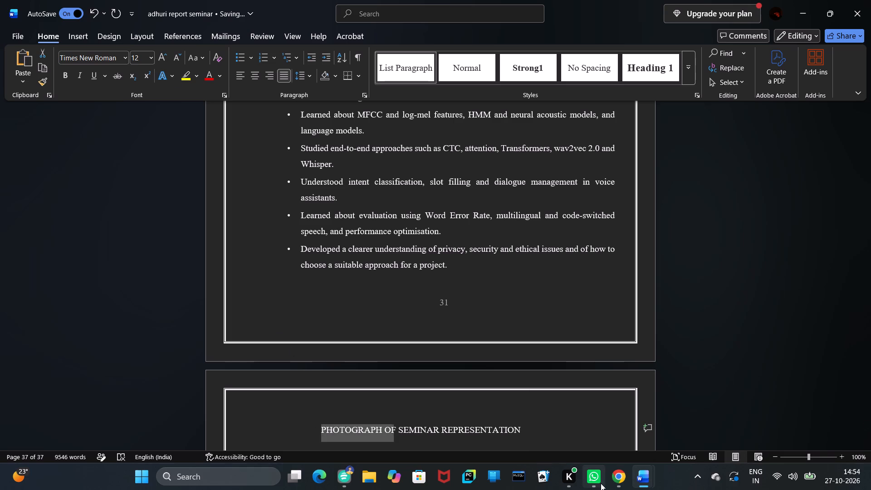
key("shift+Right")
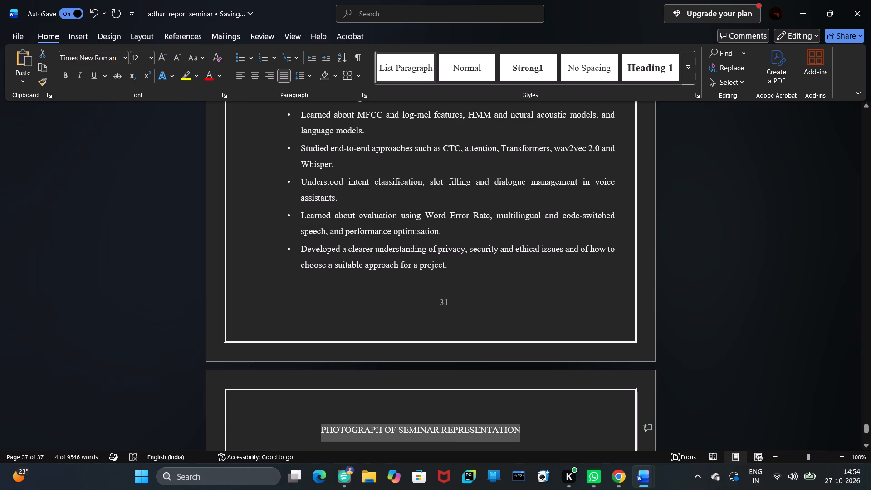
left_click(157, 61)
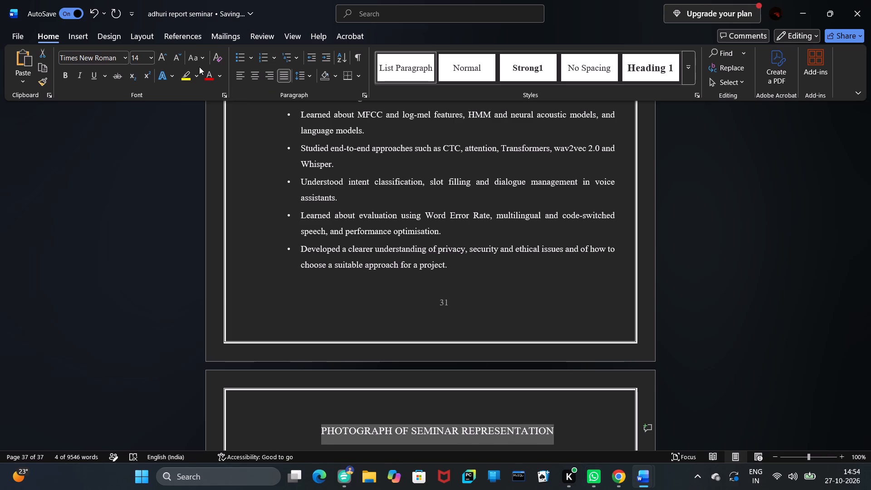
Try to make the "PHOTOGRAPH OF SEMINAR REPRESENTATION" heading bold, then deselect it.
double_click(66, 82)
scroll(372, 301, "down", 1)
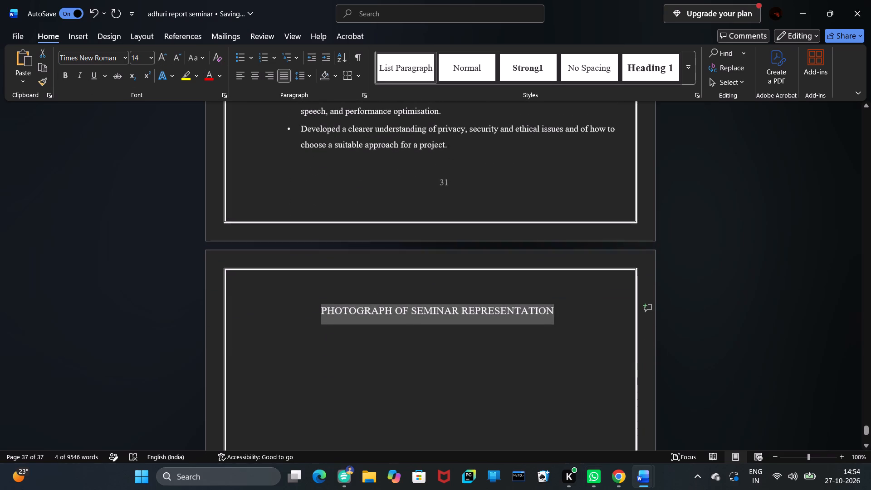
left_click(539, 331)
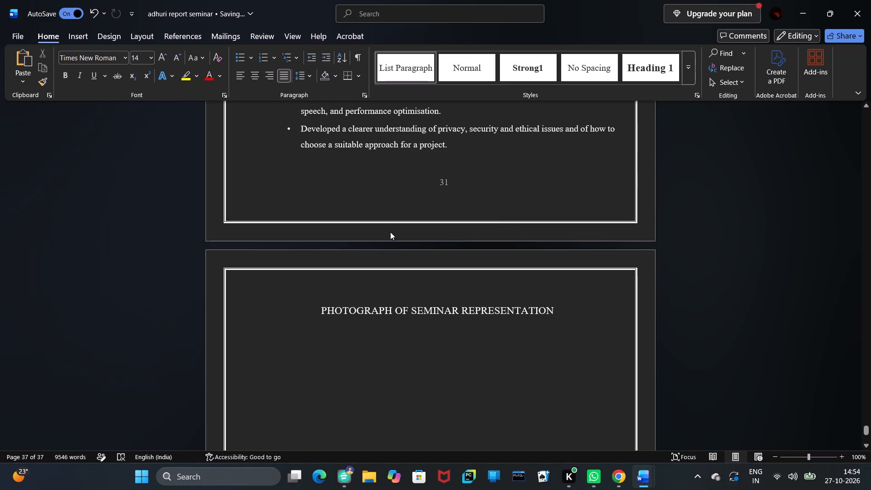
Add two empty lines after the end of the "PHOTOGRAPH OF SEMINAR REPRESENTATION" heading.
scroll(408, 264, "down", 1)
left_click(533, 239)
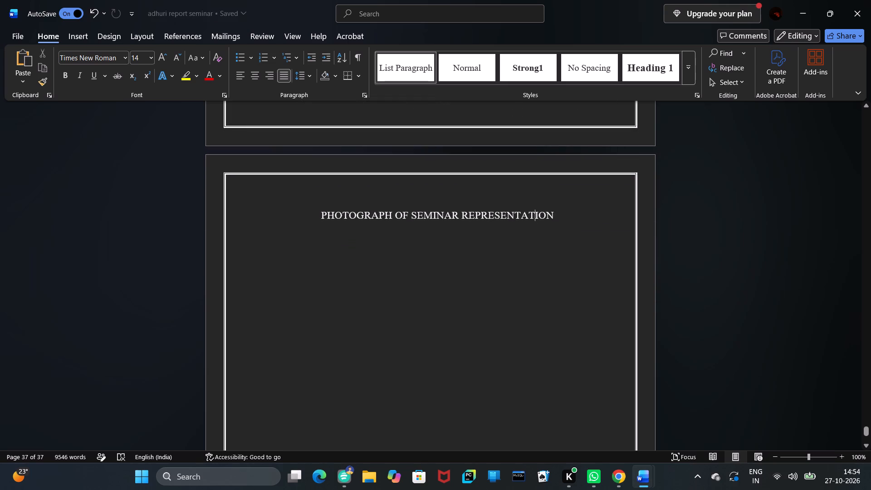
key("Right")
key("Right")
key("Right")
key("Right")
key("Return")
key("Return")
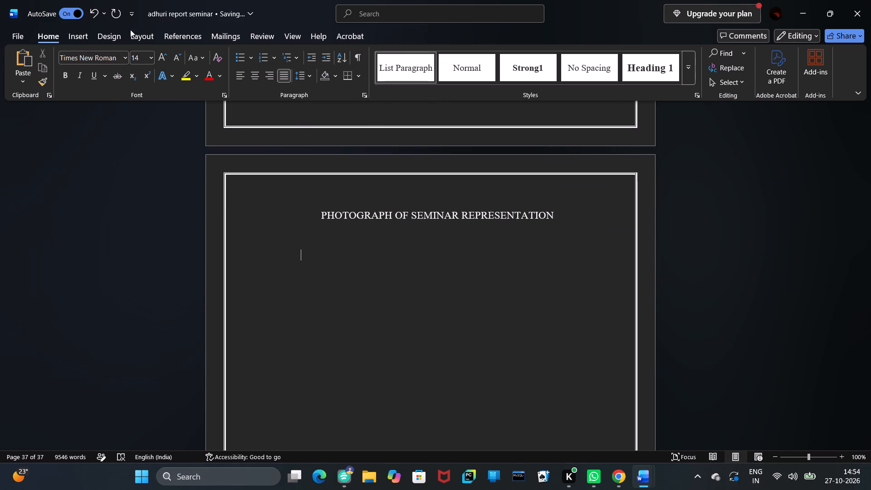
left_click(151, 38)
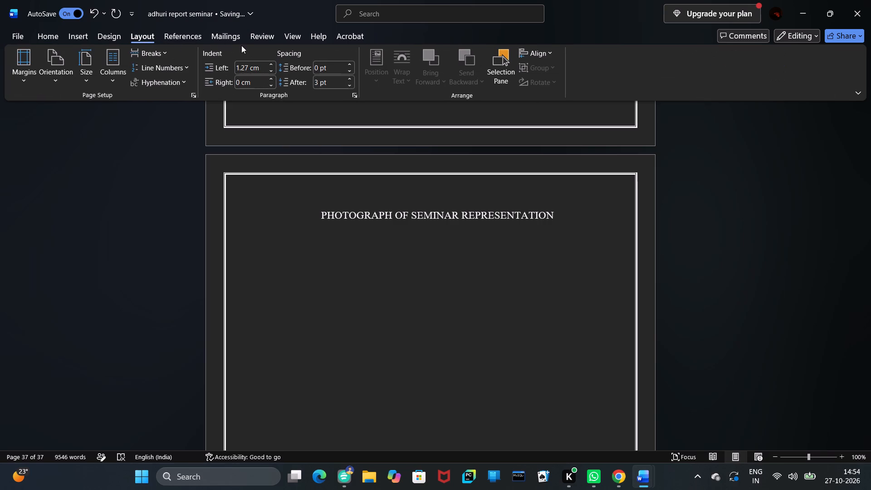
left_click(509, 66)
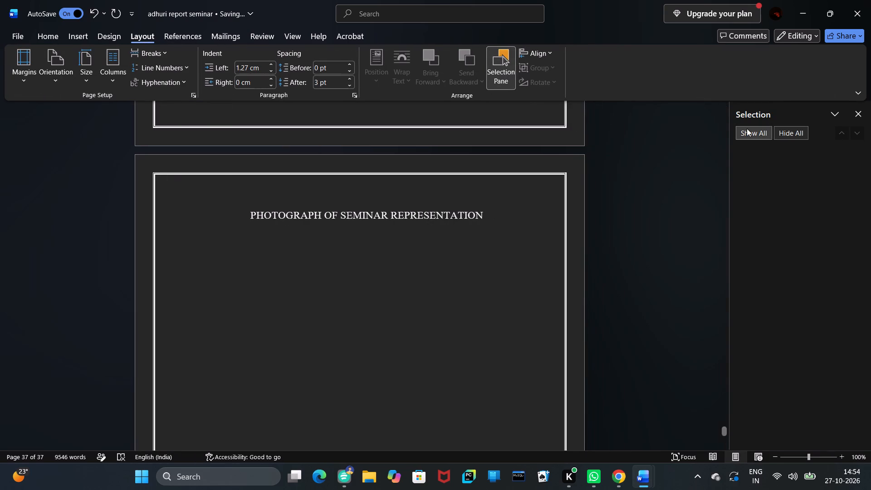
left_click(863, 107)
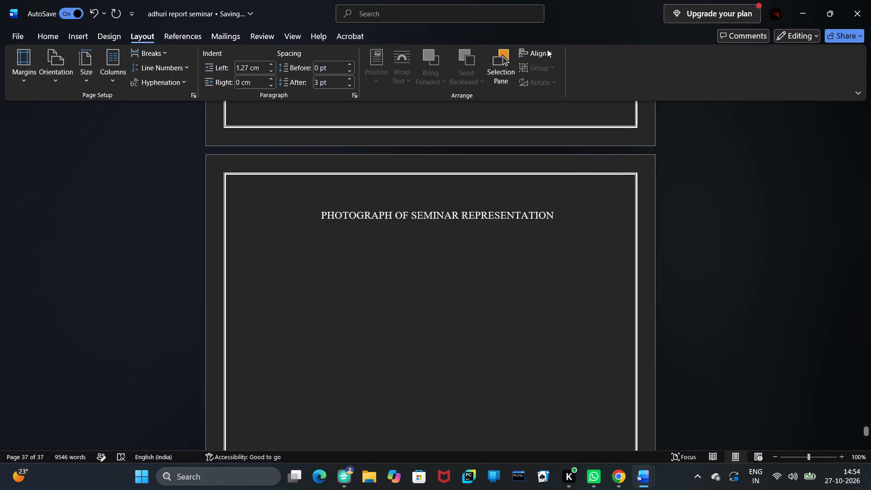
Start inserting a shape beneath the photograph heading by bringing up the available shapes.
left_click(83, 39)
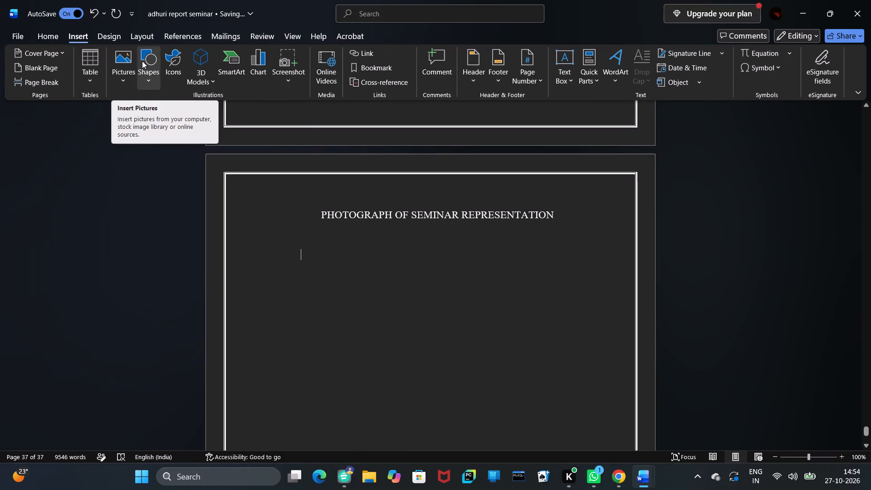
left_click(142, 61)
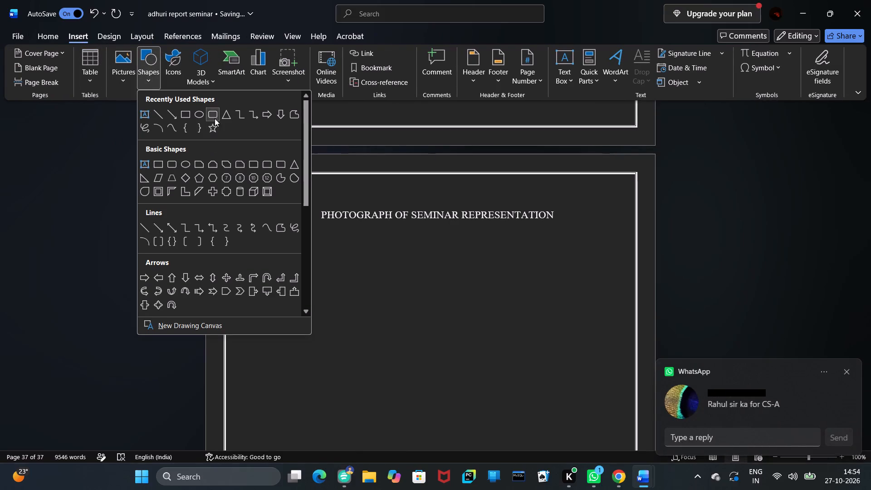
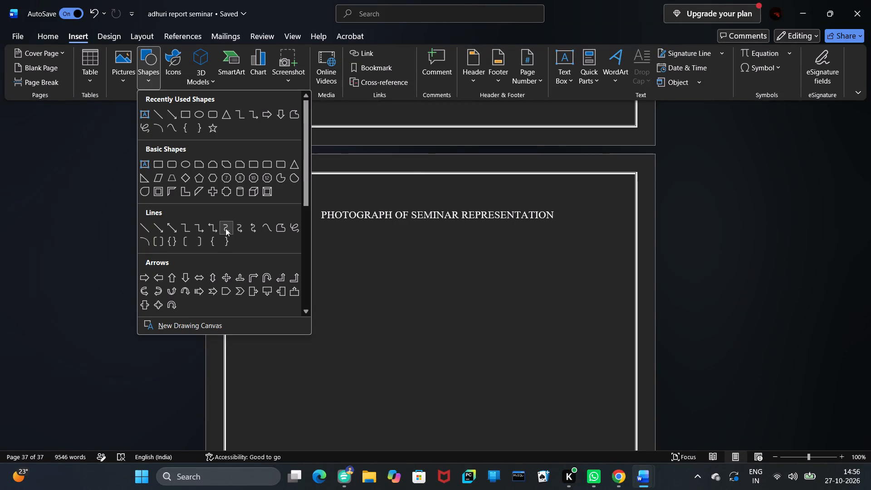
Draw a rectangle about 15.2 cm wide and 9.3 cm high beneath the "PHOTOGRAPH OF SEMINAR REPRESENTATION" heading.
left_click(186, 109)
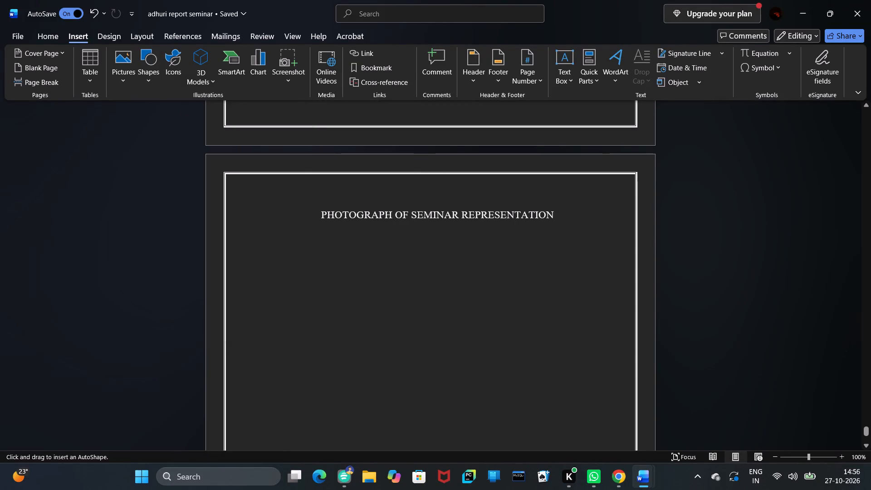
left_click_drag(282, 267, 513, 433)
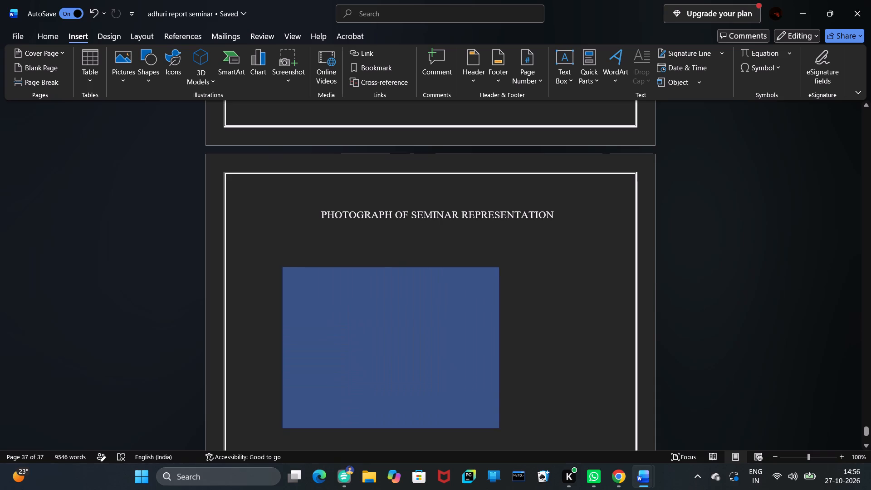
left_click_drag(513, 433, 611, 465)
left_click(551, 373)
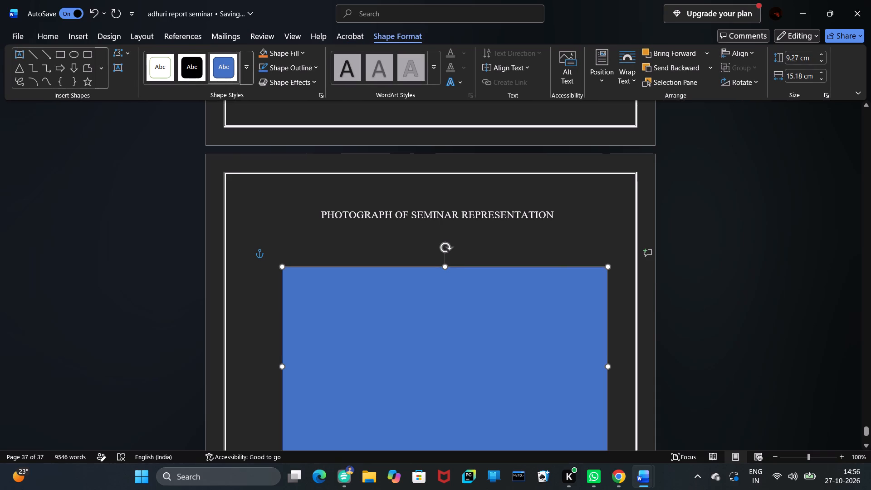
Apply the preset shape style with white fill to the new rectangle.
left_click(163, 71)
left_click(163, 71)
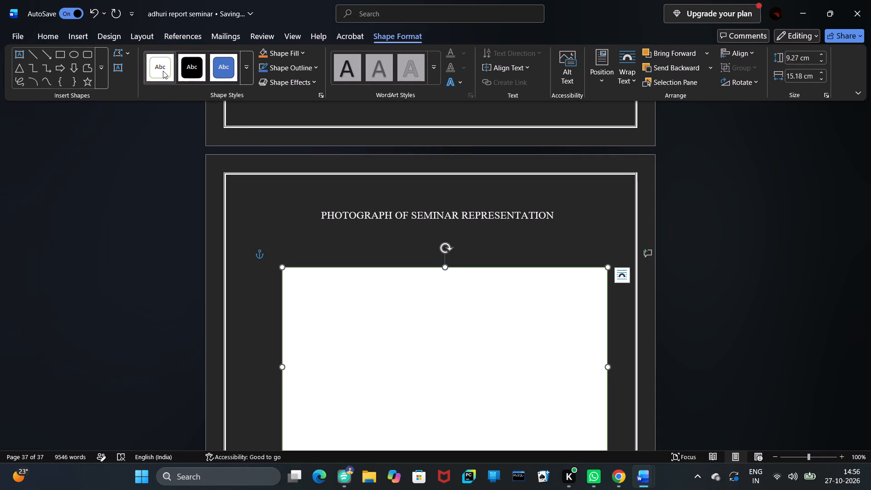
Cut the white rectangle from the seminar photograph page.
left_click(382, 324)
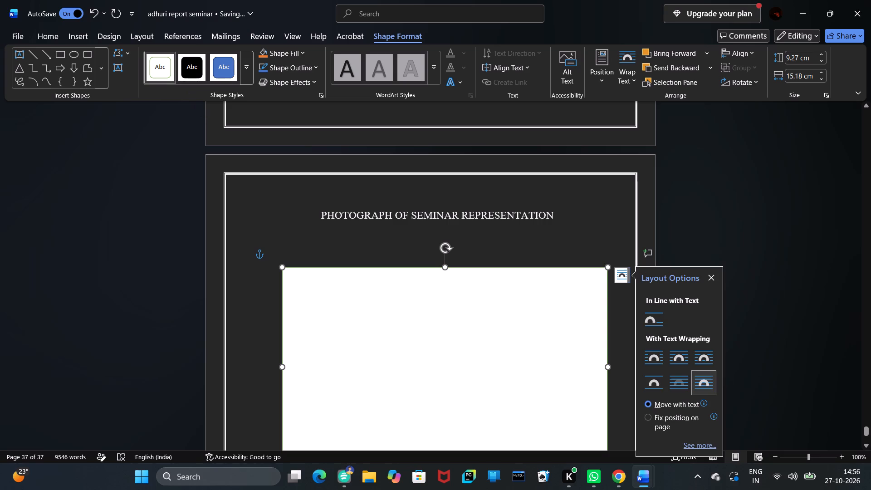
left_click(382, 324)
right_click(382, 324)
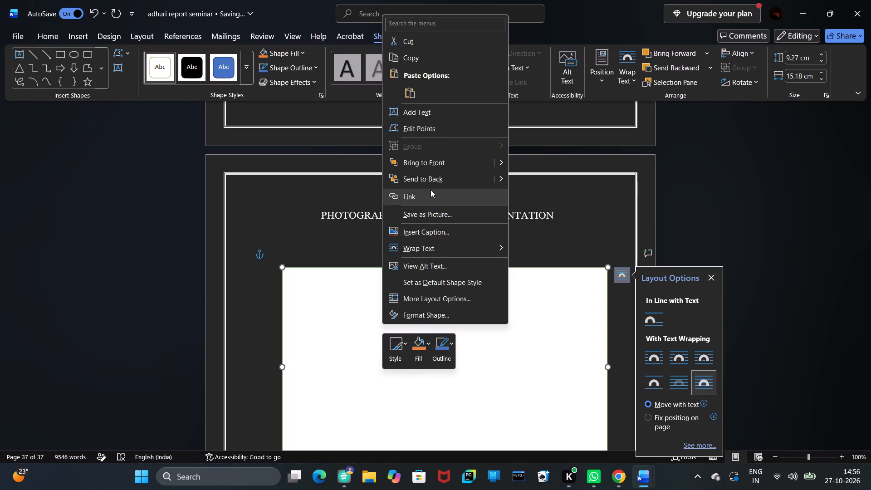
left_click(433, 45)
Go back through the References section to the report's title page and examine the submission and supervisor details.
scroll(452, 254, "up", 3)
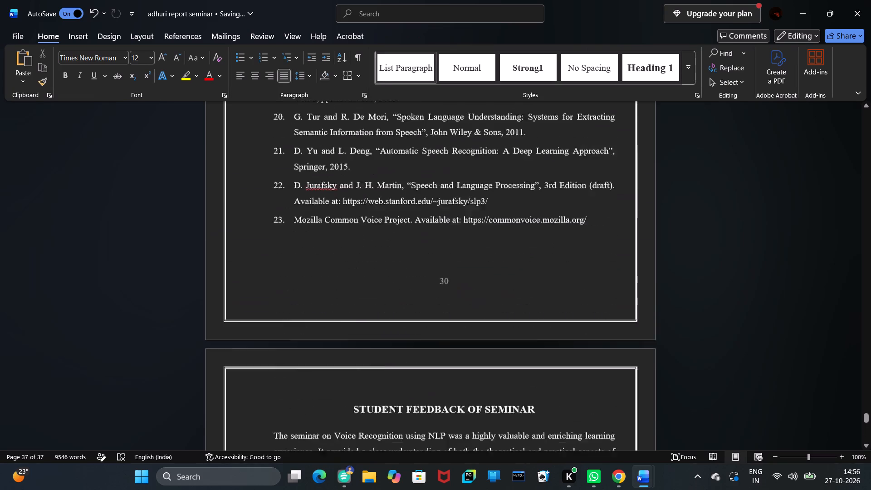
right_click(452, 254)
right_click(452, 254)
right_click(452, 254)
scroll(452, 254, "up", 1)
scroll(402, 254, "up", 1)
right_click(402, 254)
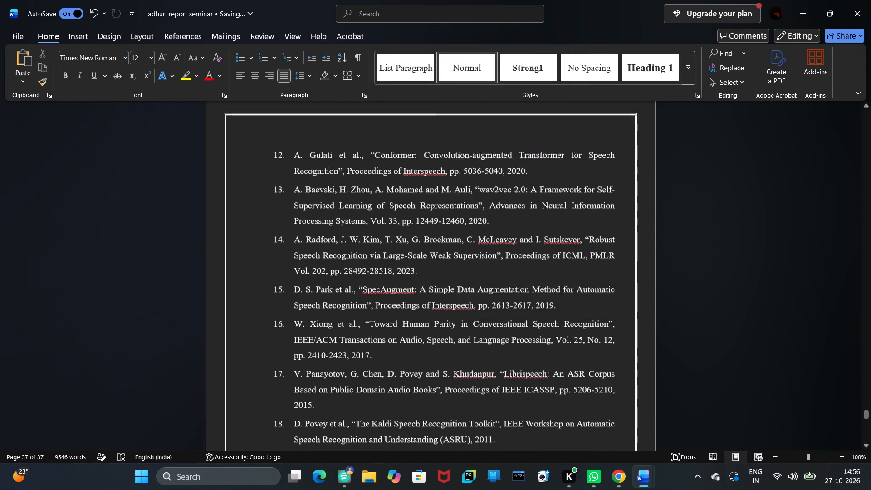
right_click(402, 254)
right_click(402, 254)
left_click(685, 264)
scroll(685, 264, "up", 1)
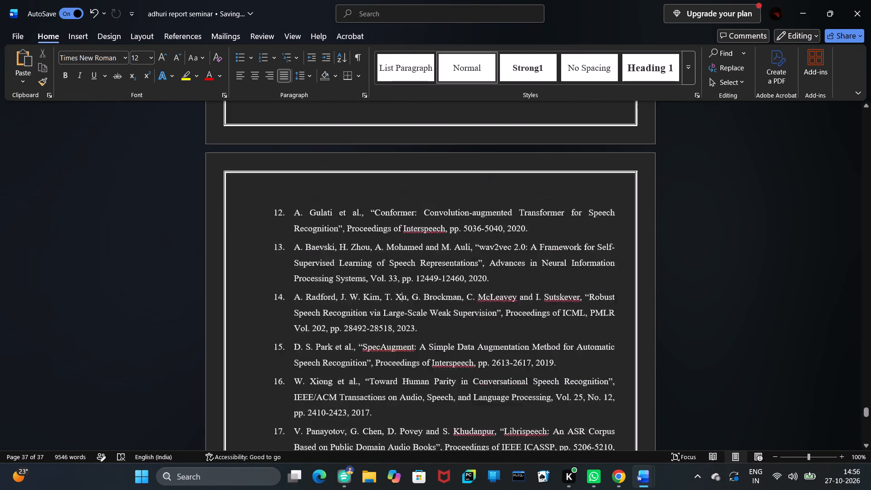
scroll(685, 264, "up", 1)
right_click(685, 264)
right_click(685, 264)
right_click(685, 264)
left_click(870, 399)
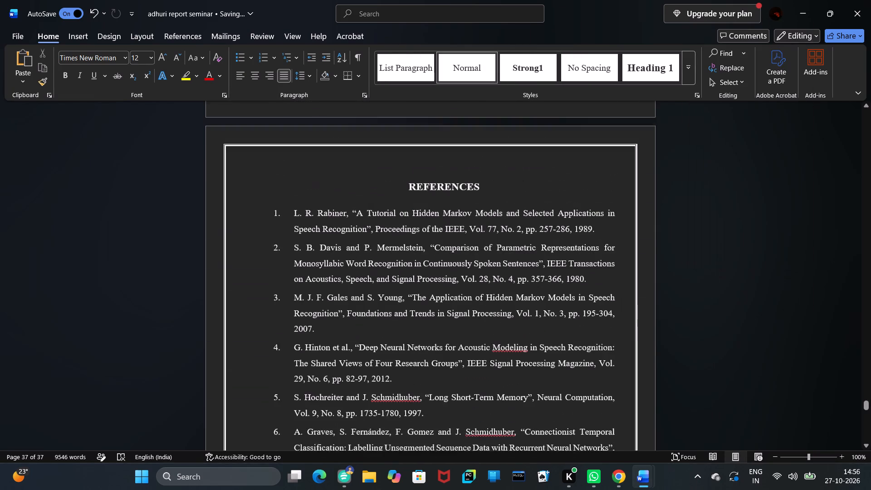
left_click_drag(870, 406, 866, 259)
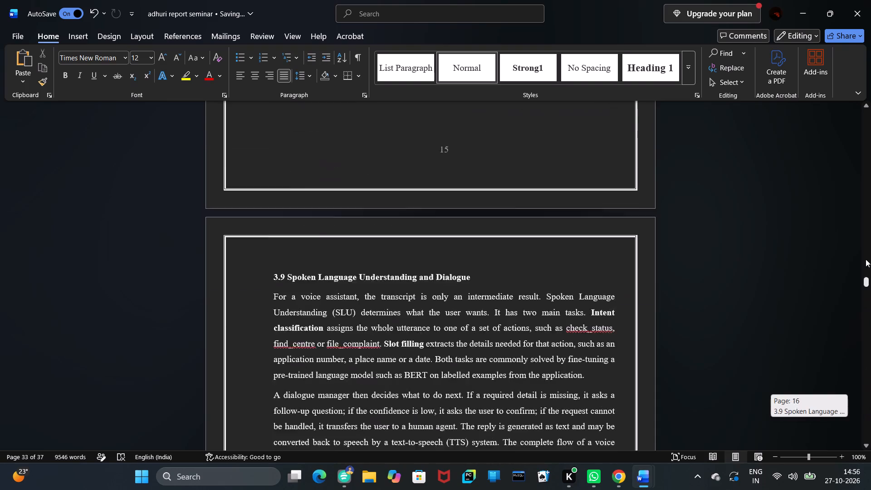
left_click_drag(866, 259, 858, 84)
scroll(509, 289, "down", 1)
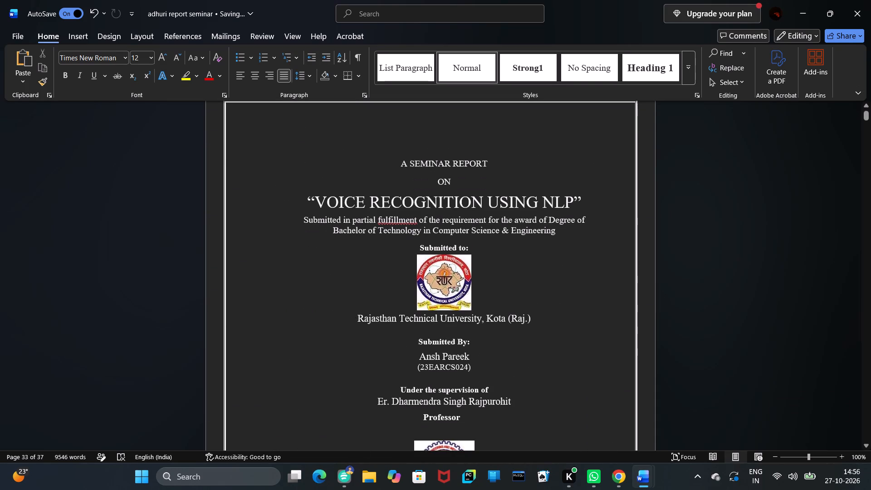
scroll(509, 289, "down", 1)
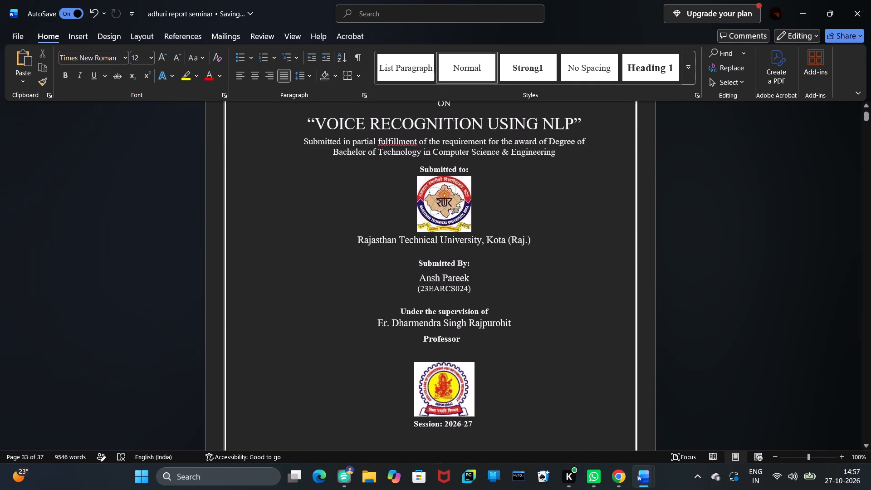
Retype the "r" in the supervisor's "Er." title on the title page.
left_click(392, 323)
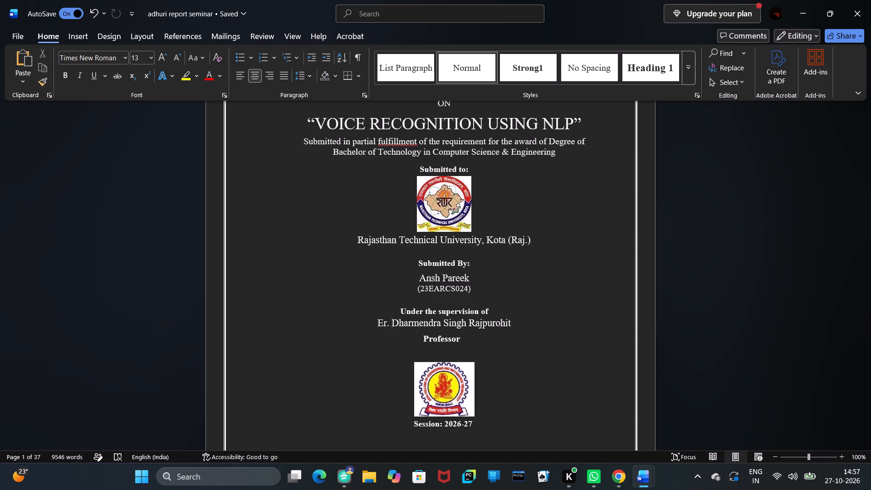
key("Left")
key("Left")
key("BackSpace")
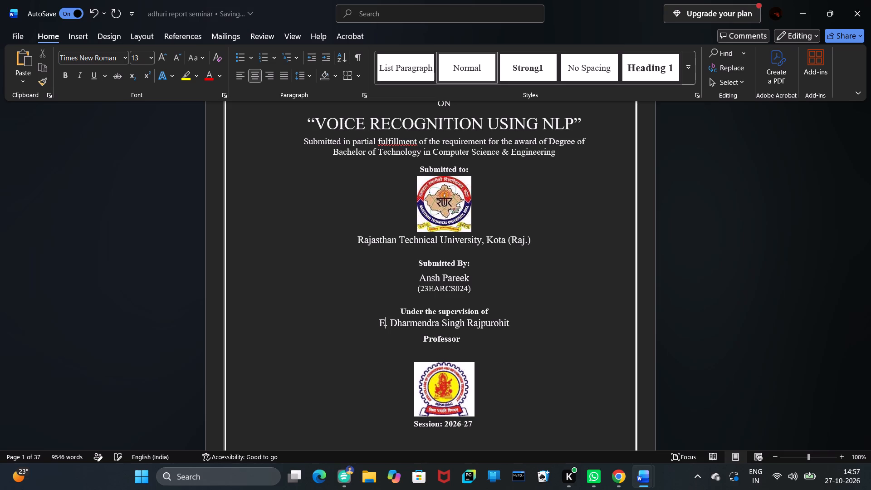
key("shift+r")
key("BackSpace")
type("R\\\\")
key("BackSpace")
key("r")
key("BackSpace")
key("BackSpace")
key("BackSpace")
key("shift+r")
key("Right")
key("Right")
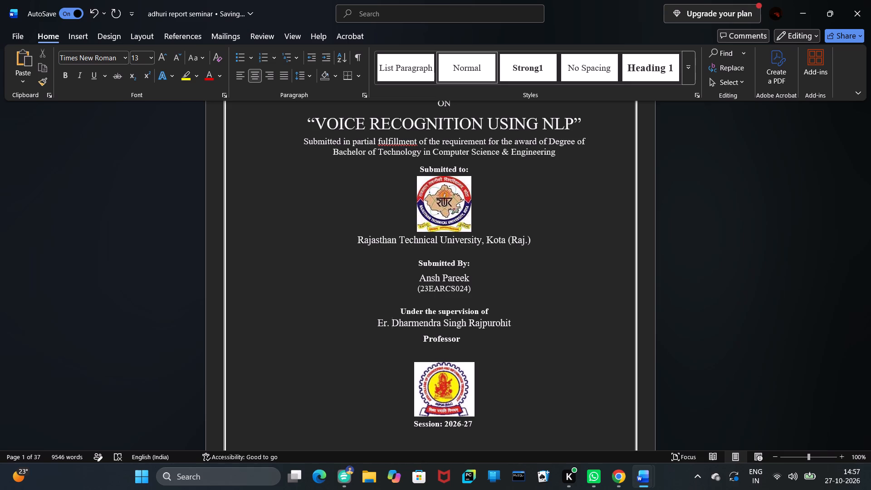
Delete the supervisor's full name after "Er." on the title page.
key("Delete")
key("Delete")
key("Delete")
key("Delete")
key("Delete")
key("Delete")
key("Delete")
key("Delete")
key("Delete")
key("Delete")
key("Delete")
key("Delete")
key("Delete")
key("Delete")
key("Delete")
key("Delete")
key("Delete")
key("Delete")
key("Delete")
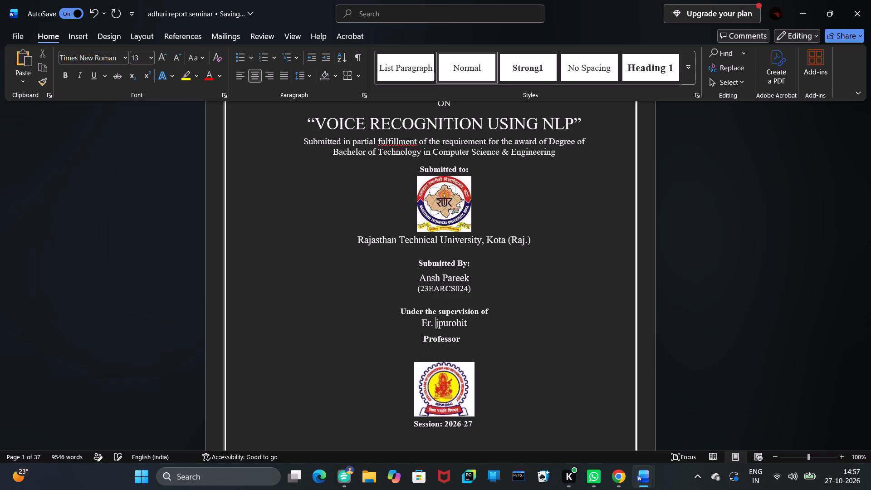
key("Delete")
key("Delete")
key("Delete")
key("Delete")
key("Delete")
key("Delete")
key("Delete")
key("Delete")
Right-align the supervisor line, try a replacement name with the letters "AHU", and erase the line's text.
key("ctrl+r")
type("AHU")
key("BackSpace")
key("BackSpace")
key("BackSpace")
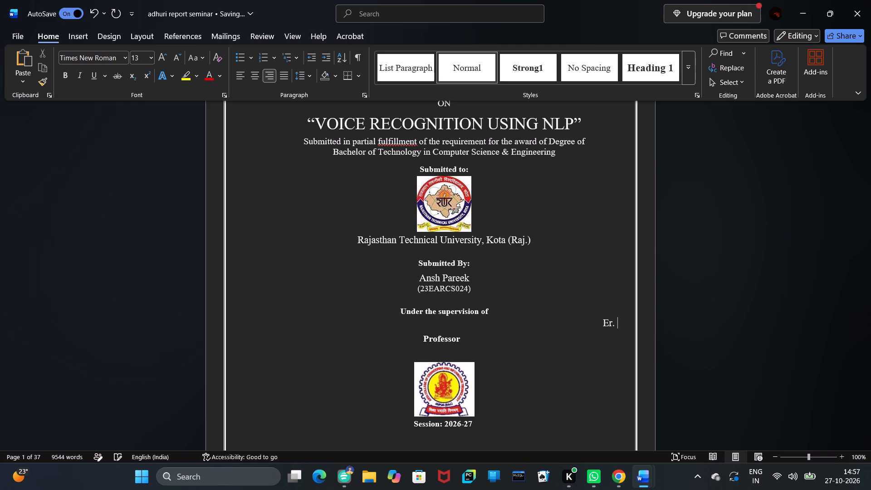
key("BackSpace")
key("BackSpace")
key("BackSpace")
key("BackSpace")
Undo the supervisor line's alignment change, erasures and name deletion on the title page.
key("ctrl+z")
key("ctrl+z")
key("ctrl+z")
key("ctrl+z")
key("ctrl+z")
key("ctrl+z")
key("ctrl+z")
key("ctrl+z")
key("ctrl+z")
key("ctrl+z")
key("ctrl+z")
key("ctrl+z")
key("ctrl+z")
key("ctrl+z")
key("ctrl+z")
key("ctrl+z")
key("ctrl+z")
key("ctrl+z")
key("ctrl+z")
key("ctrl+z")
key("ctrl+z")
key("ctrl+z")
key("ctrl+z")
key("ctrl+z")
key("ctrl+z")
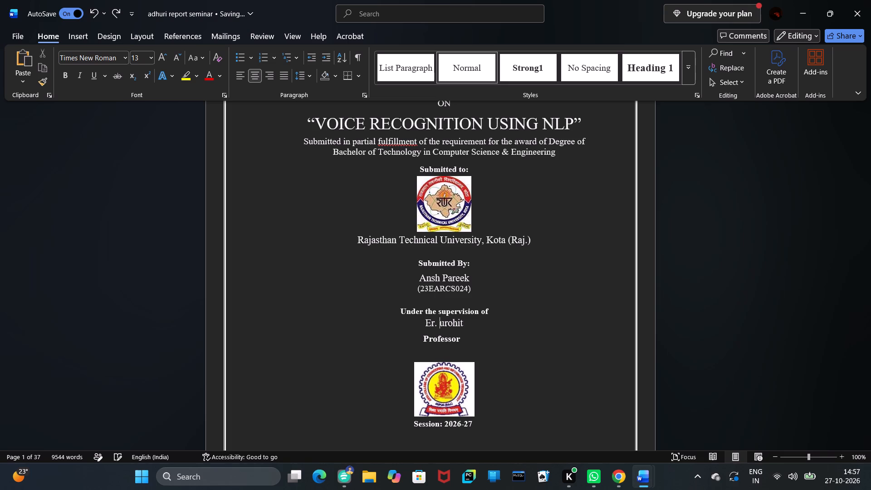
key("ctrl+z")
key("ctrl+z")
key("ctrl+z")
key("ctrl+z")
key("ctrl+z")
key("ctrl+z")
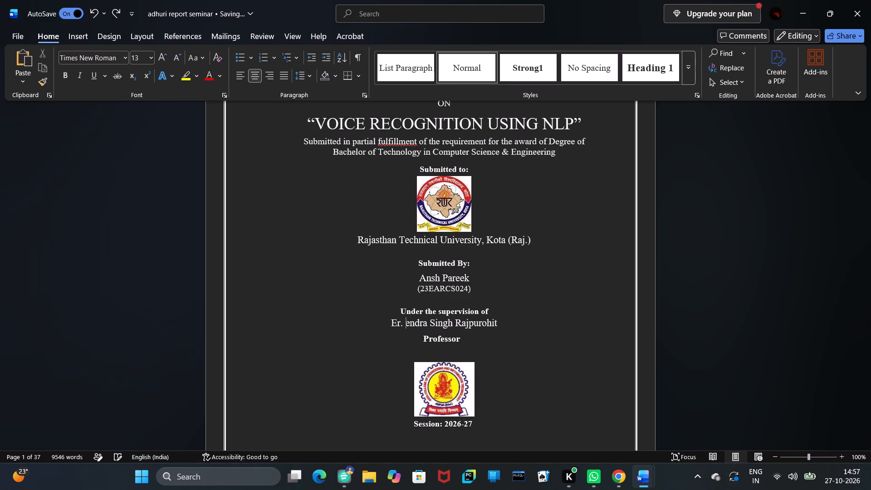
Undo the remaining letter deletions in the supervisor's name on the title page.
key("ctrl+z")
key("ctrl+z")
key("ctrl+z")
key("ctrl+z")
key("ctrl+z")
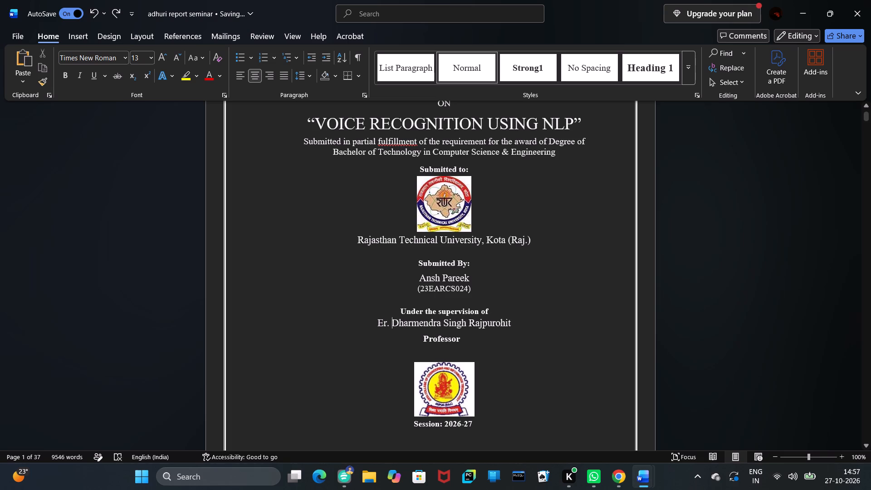
Replace the supervisor's full name after "Er." on the title page with the new supervisor's name.
left_click(538, 321)
key("BackSpace")
key("BackSpace")
key("BackSpace")
key("BackSpace")
key("BackSpace")
key("BackSpace")
key("BackSpace")
key("BackSpace")
key("BackSpace")
key("BackSpace")
key("BackSpace")
key("BackSpace")
key("BackSpace")
key("BackSpace")
key("BackSpace")
key("BackSpace")
key("BackSpace")
key("BackSpace")
key("BackSpace")
key("BackSpace")
key("BackSpace")
key("BackSpace")
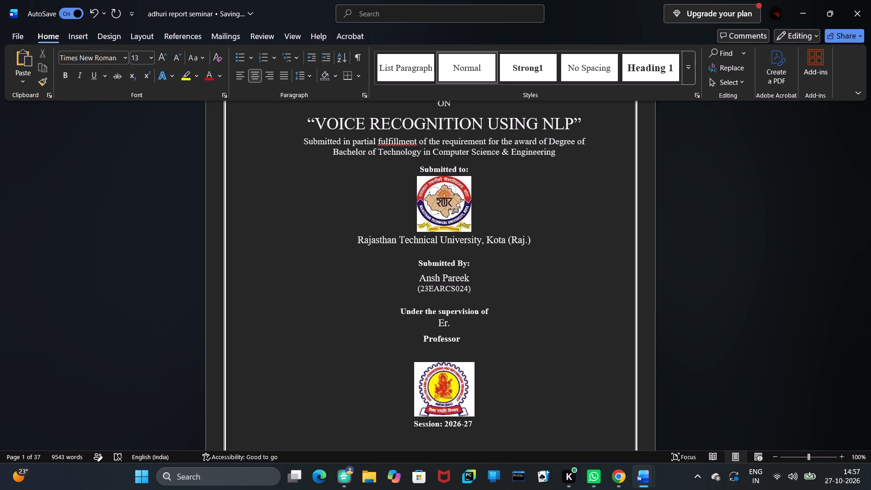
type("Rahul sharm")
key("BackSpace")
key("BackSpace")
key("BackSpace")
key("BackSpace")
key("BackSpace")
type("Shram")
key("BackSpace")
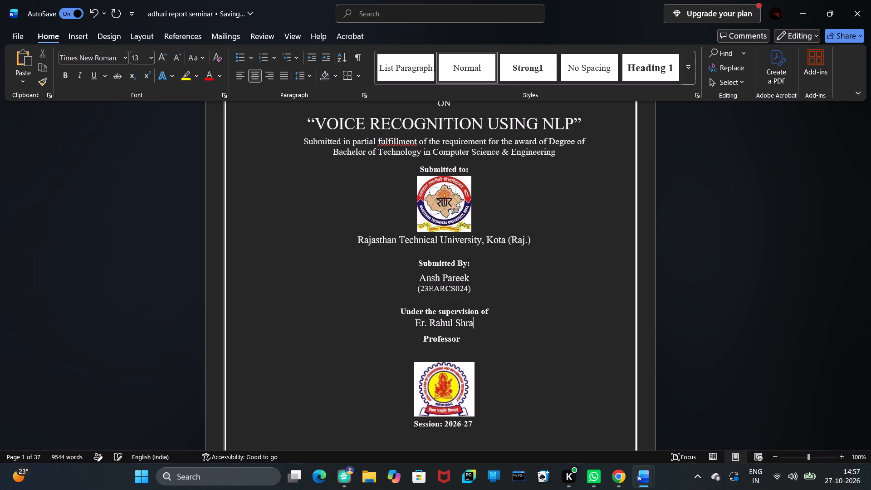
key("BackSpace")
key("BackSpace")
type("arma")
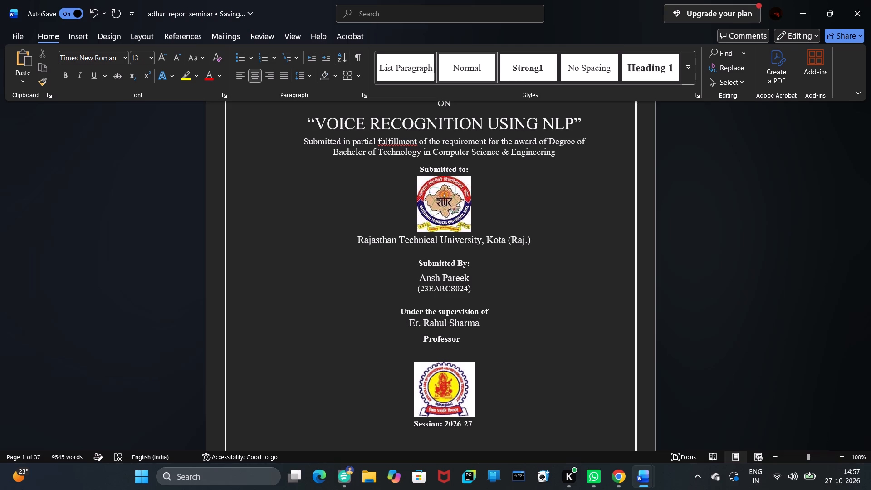
Replace the supervisor's name after "Er." in the first Acknowledgement paragraph with the new supervisor's name, keeping the comma that follows.
scroll(538, 321, "down", 2)
scroll(536, 432, "down", 1)
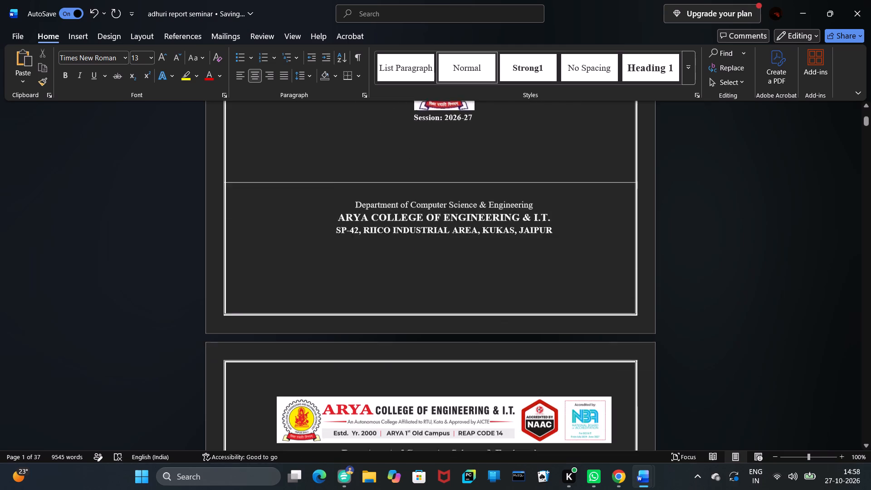
scroll(536, 432, "down", 3)
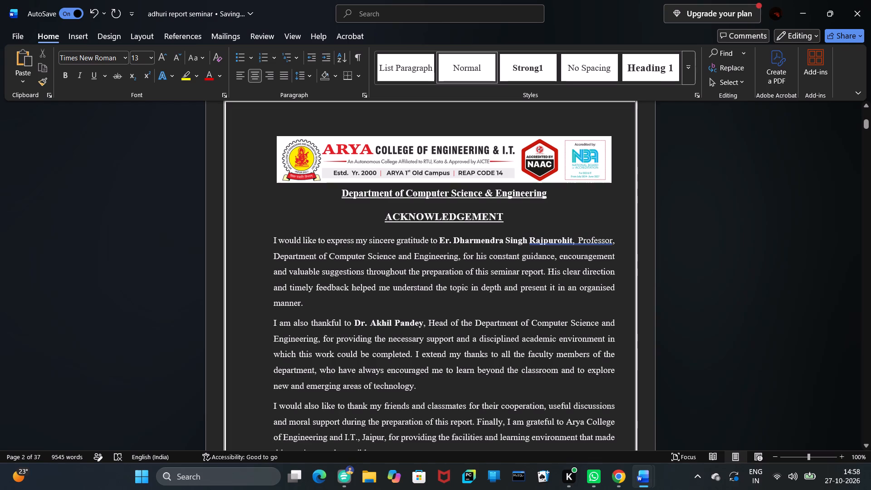
left_click(575, 240)
key("Left")
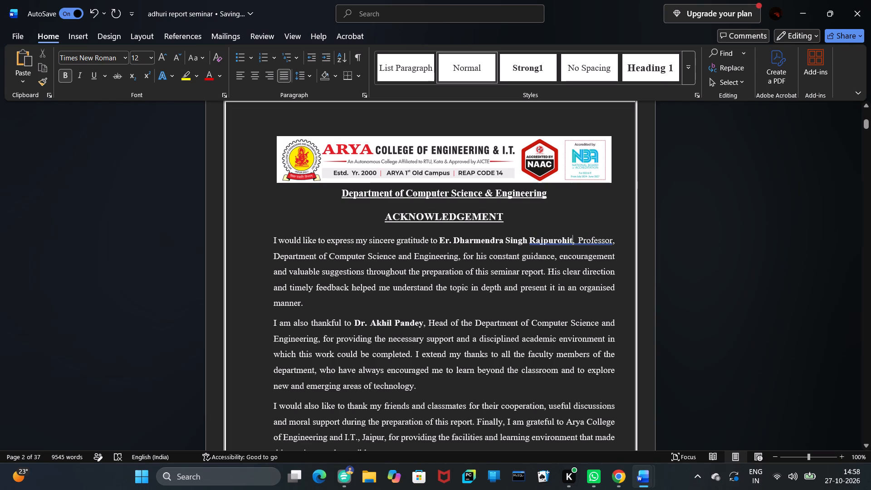
key("BackSpace")
key("BackSpace")
key("BackSpace")
key("BackSpace")
key("BackSpace")
key("BackSpace")
key("BackSpace")
key("BackSpace")
key("BackSpace")
key("BackSpace")
key("BackSpace")
key("BackSpace")
key("BackSpace")
key("BackSpace")
key("BackSpace")
key("BackSpace")
key("BackSpace")
key("BackSpace")
key("BackSpace")
key("BackSpace")
key("BackSpace")
key("BackSpace")
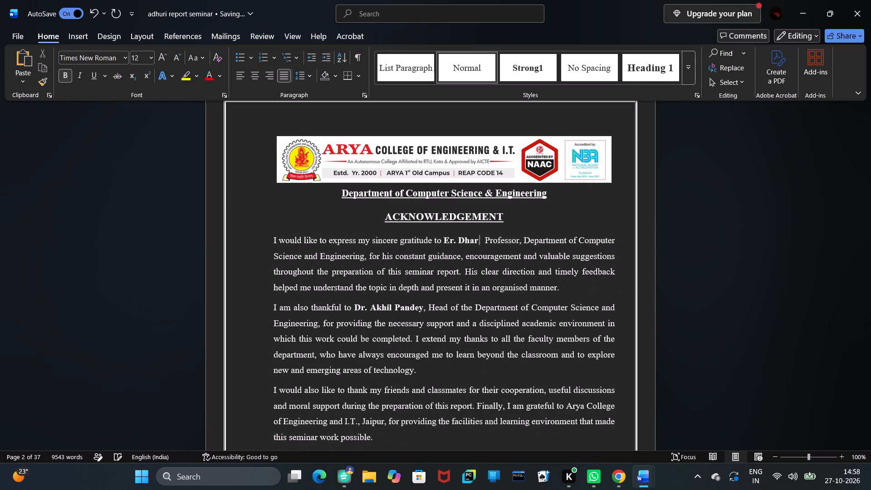
key("BackSpace")
key("BackSpace")
key("BackSpace")
key("BackSpace")
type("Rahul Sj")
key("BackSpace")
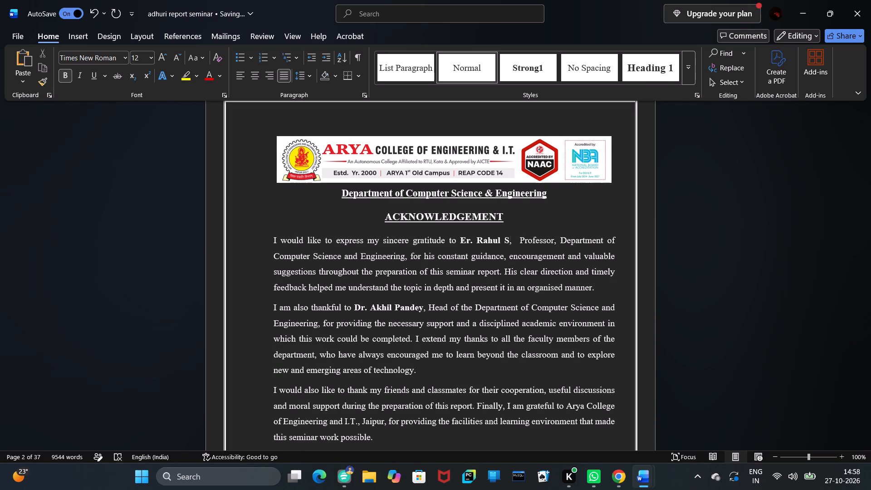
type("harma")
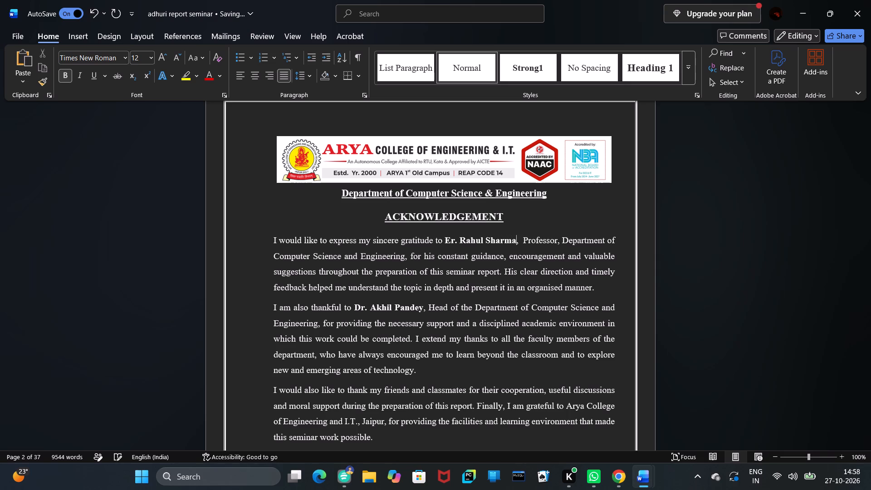
Review the supervisor details on the title page after the name replacement.
scroll(575, 240, "up", 2)
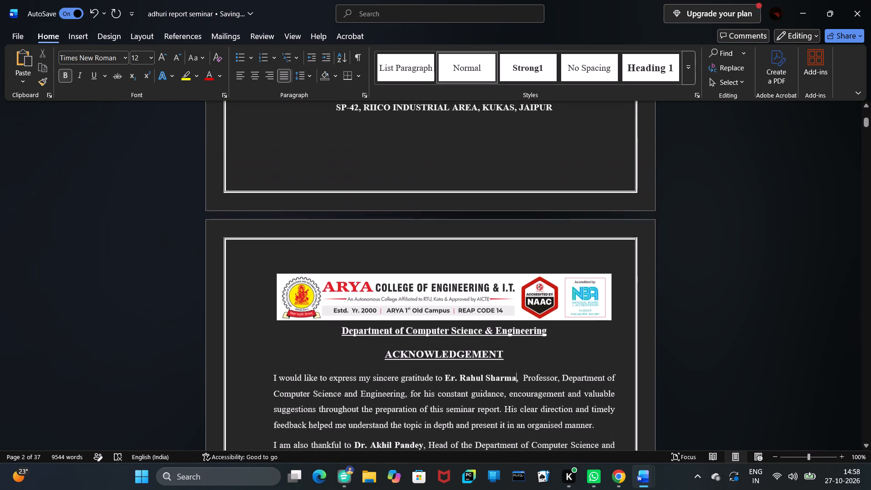
scroll(575, 240, "up", 3)
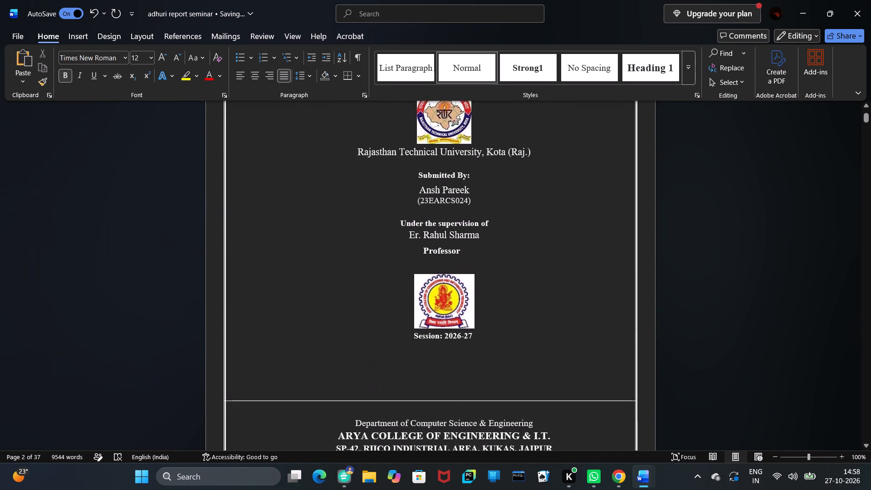
scroll(575, 240, "up", 1)
left_click(592, 318)
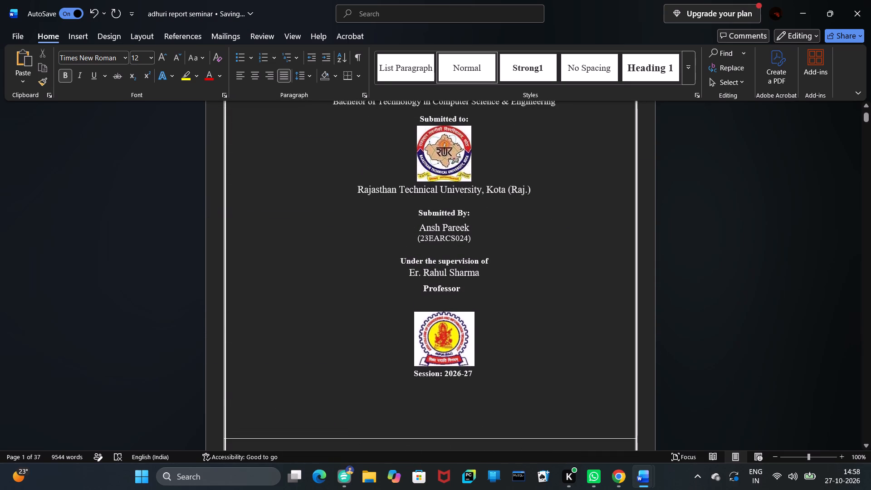
left_click_drag(483, 274, 472, 274)
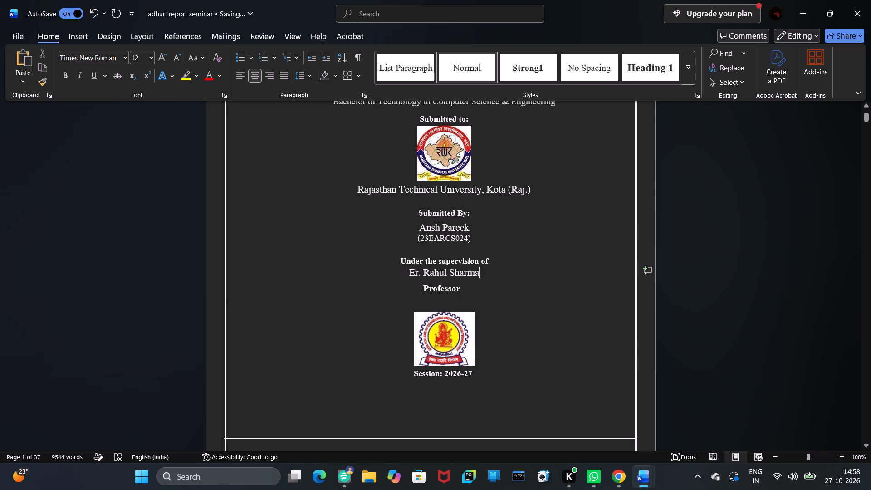
left_click_drag(472, 274, 407, 266)
left_click(407, 266)
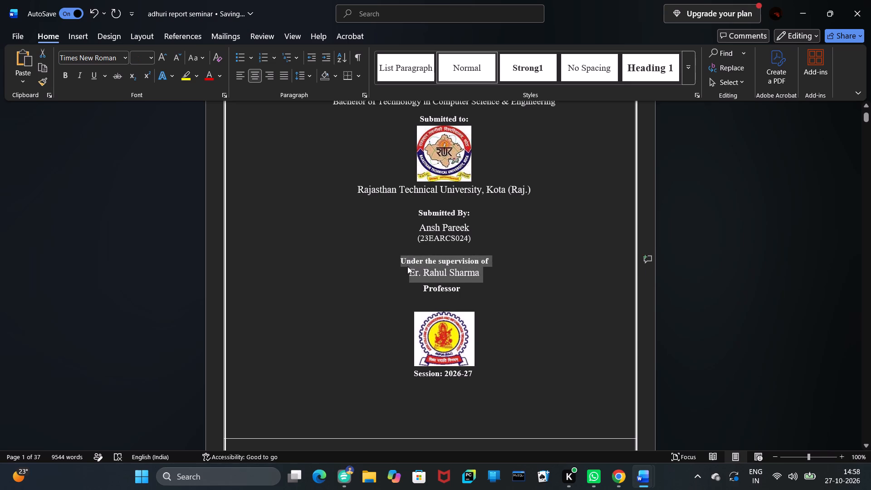
left_click(504, 320)
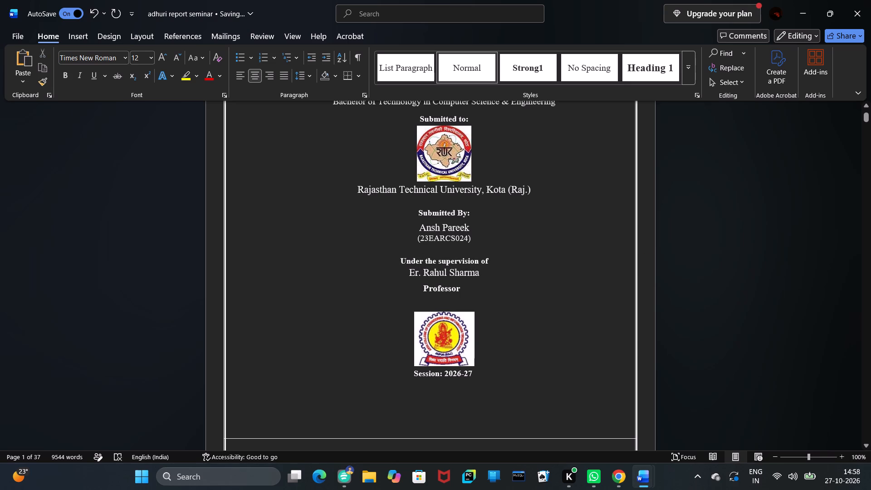
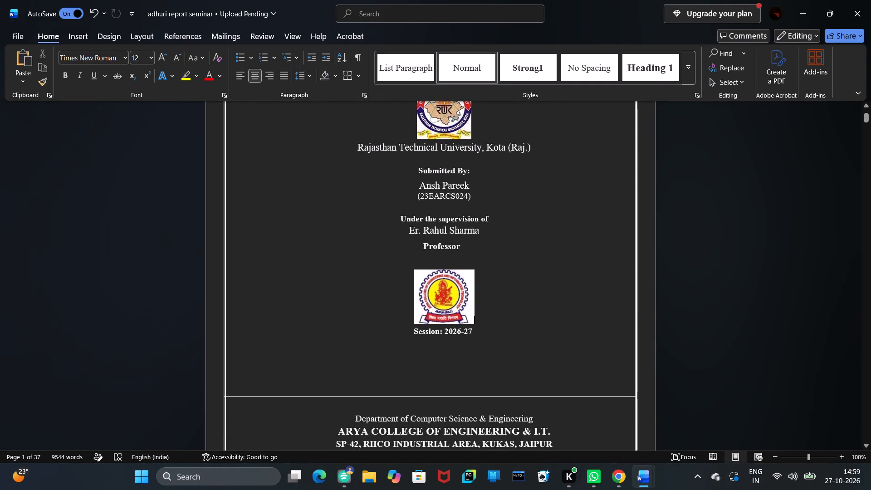
Review the lower part of the title page and the full Acknowledgement page of the seminar report.
scroll(422, 260, "down", 2)
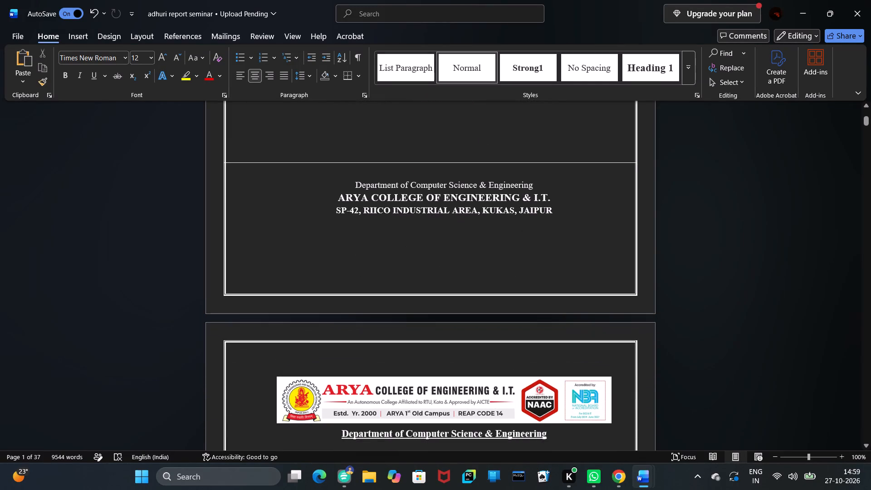
scroll(422, 260, "down", 1)
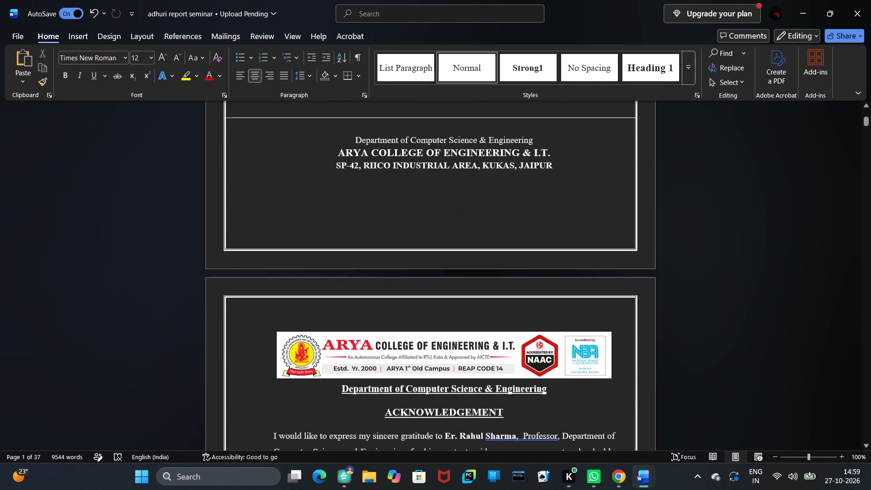
scroll(422, 260, "down", 1)
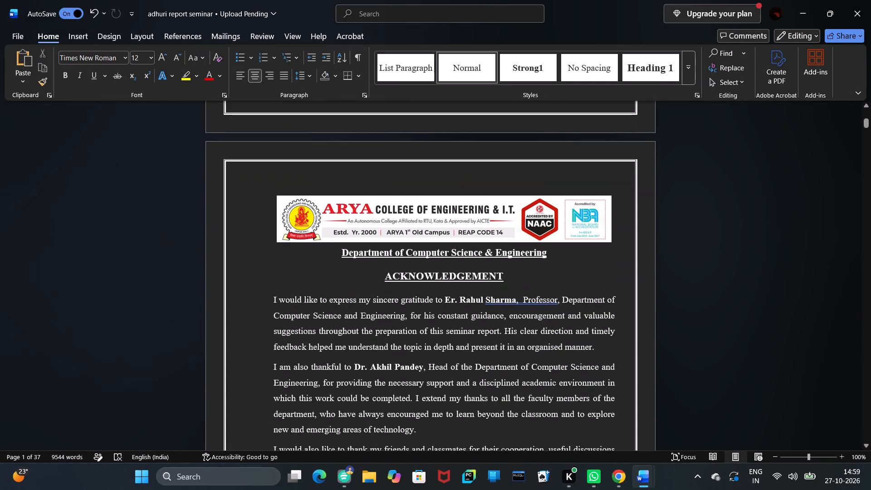
scroll(422, 260, "down", 1)
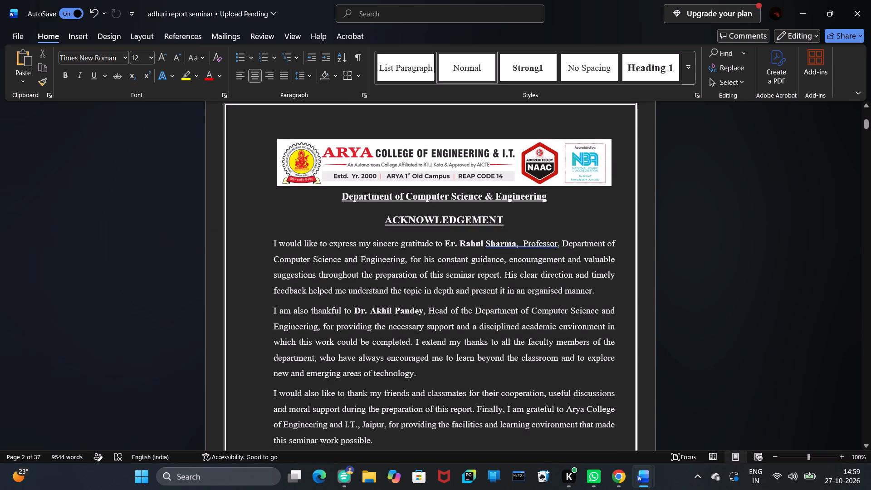
scroll(422, 260, "down", 2)
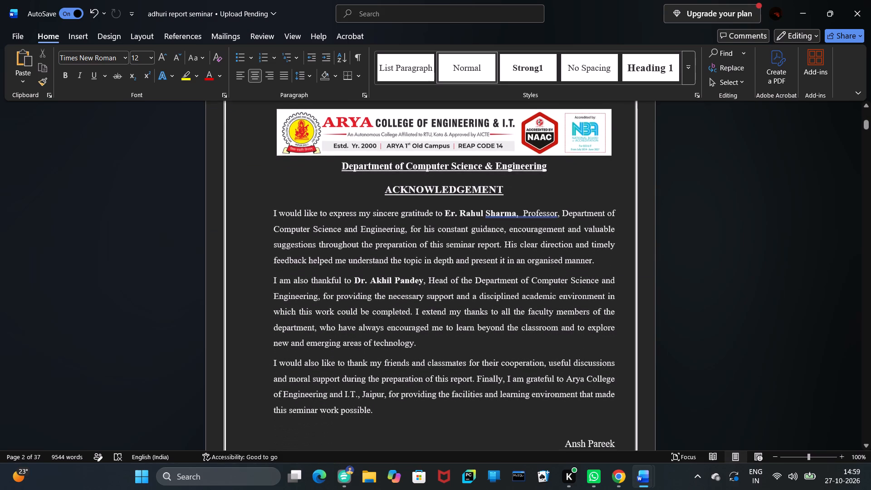
scroll(422, 260, "down", 2)
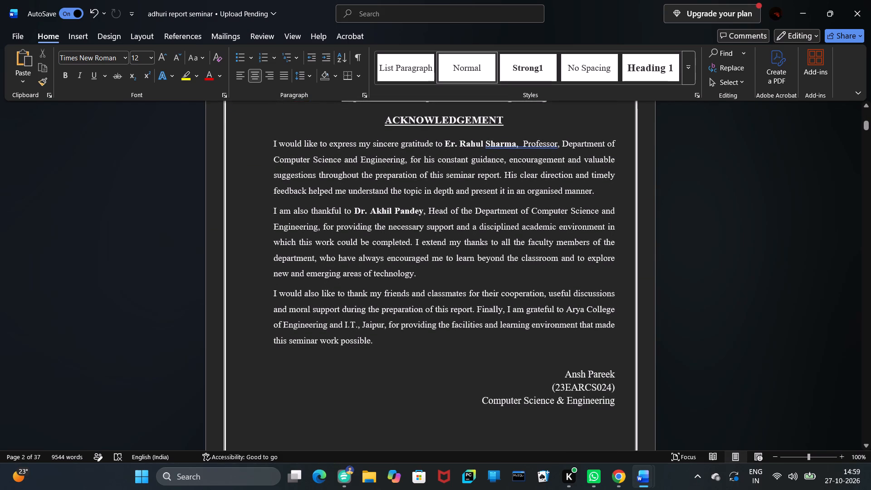
Look through the List of Contents and the pages after it, up to the start of Chapter I, Introduction.
key("Down")
key("Down")
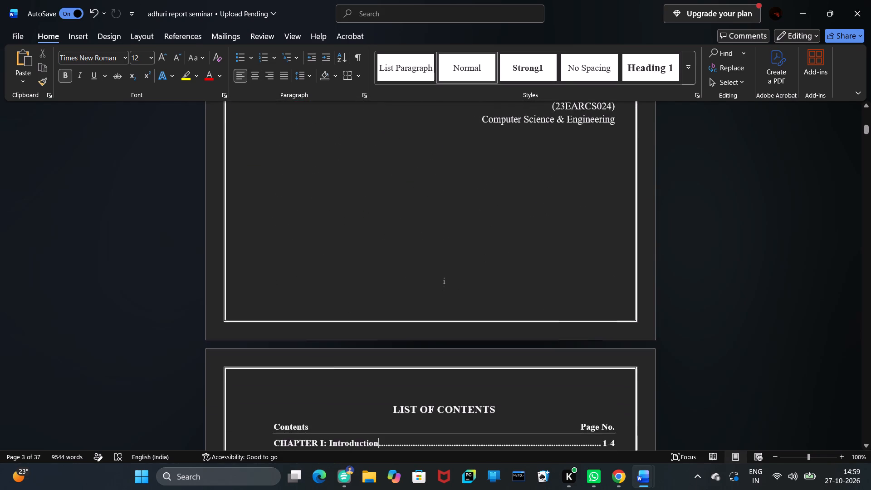
key("Down")
key("Down")
key("Down")
key("Down")
key("Down")
key("Down")
key("Down")
key("Down")
key("Down")
key("Down")
key("Down")
key("Down")
key("Down")
key("Down")
key("Down")
key("Down")
key("Down")
key("Down")
key("Down")
key("Down")
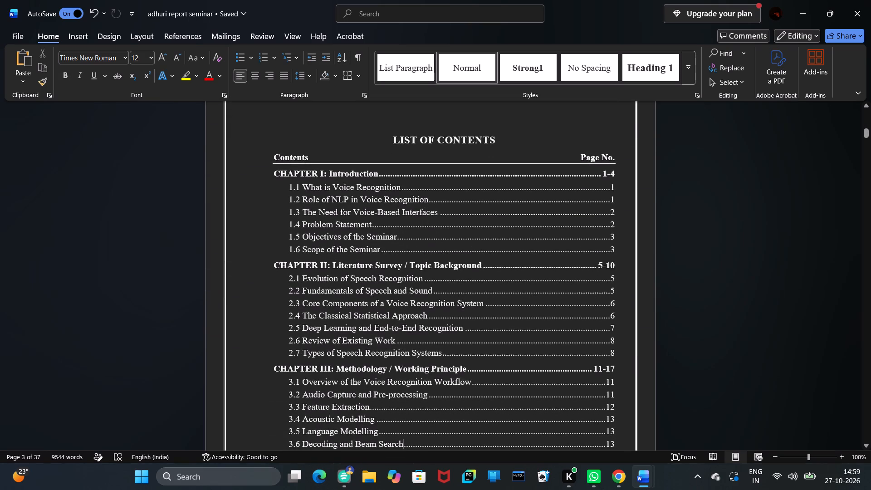
scroll(482, 323, "down", 7)
scroll(482, 323, "up", 3)
scroll(482, 323, "down", 3)
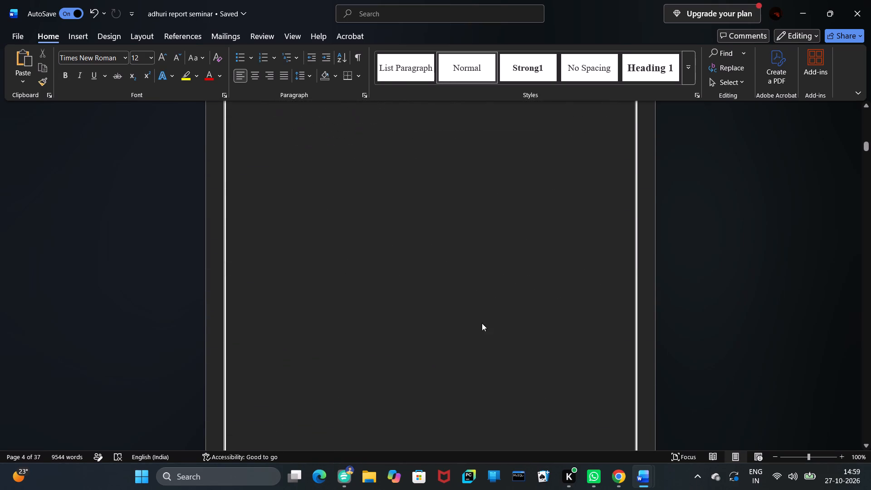
scroll(482, 323, "down", 2)
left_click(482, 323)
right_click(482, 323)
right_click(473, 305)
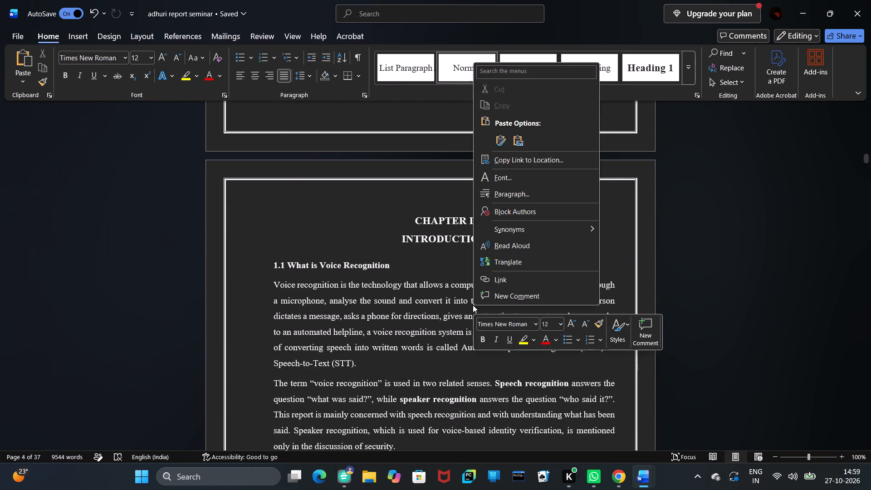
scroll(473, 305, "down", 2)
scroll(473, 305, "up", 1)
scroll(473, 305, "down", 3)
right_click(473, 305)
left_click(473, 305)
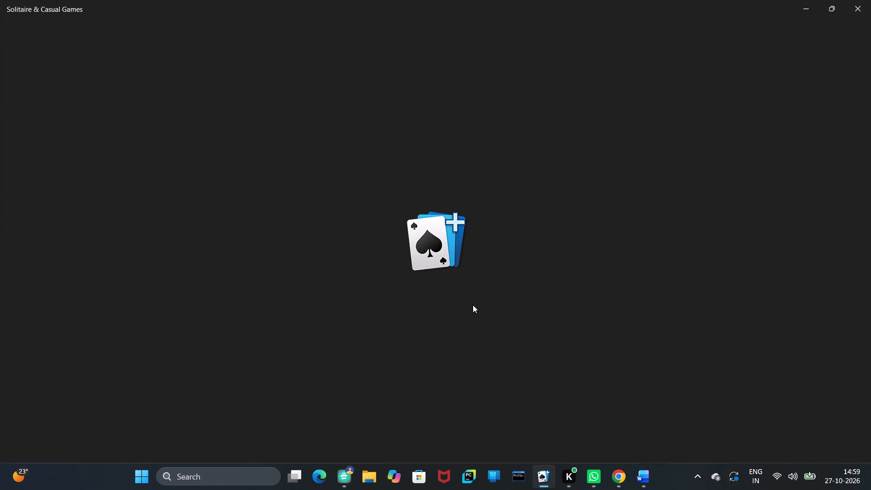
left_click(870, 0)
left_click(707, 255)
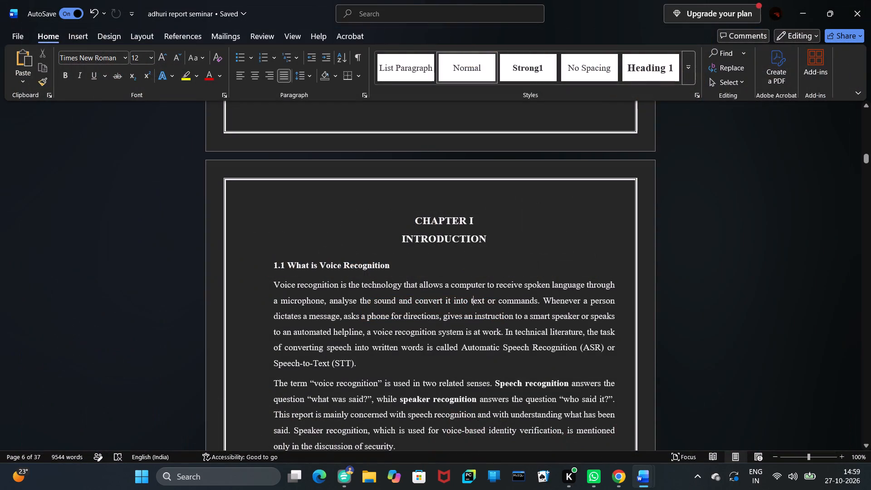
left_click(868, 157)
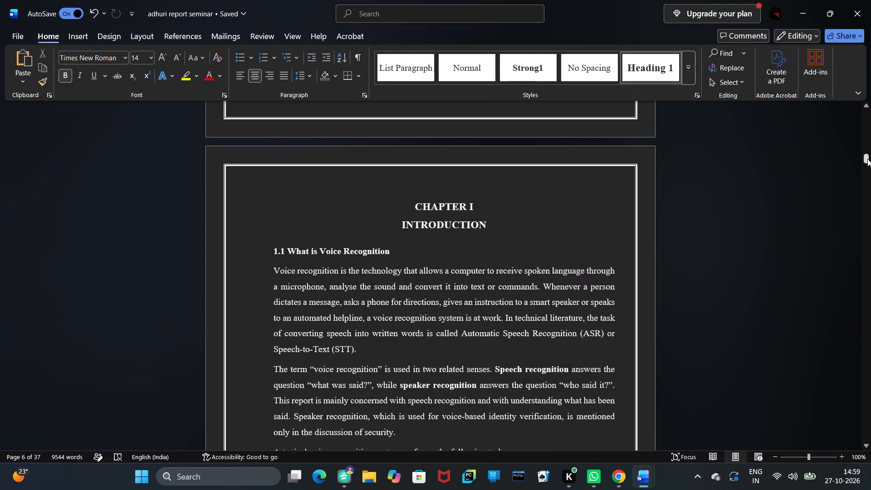
Review the report's closing pages, from Student Feedback of Seminar through the Photograph of Seminar Representation page.
left_click_drag(865, 160, 870, 489)
scroll(739, 402, "up", 1)
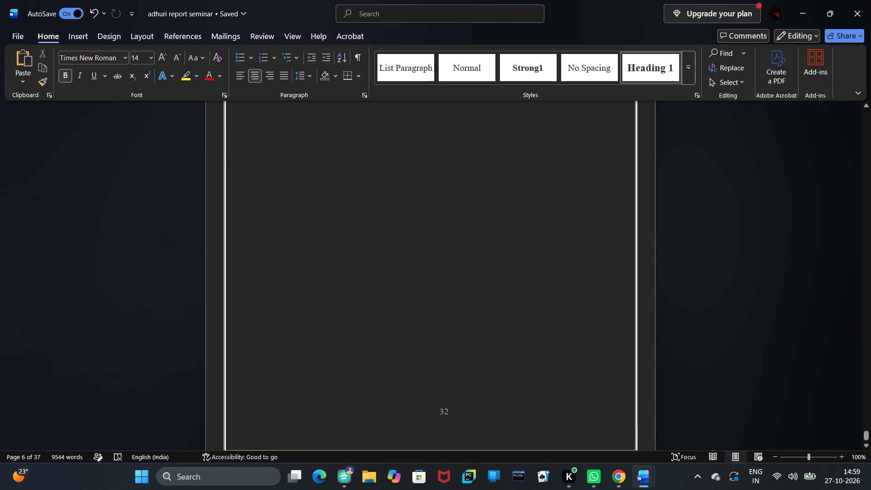
scroll(739, 402, "up", 2)
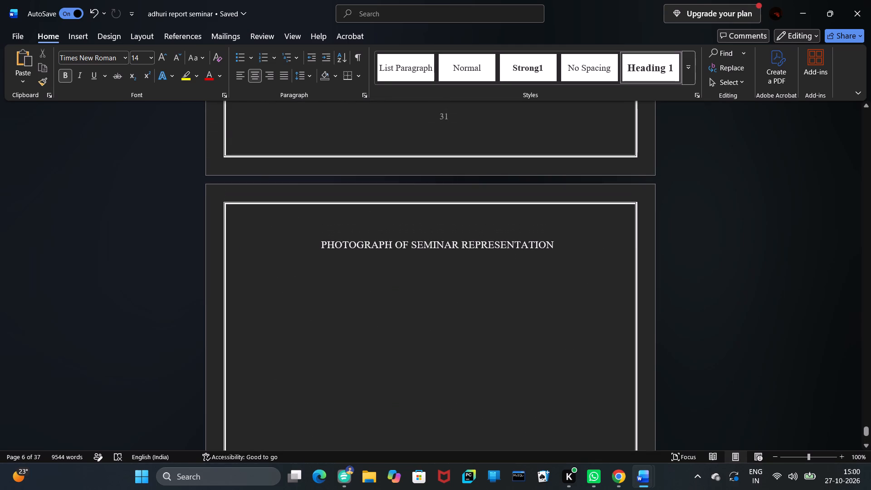
scroll(739, 402, "up", 2)
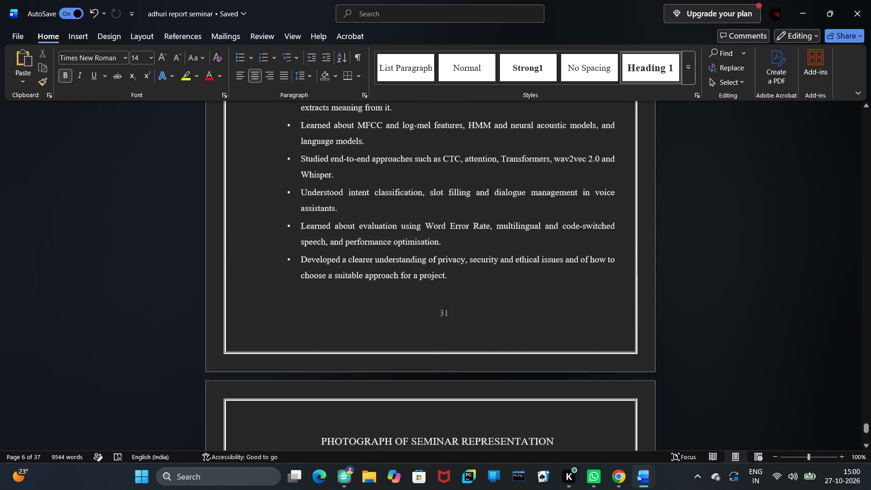
scroll(739, 402, "up", 3)
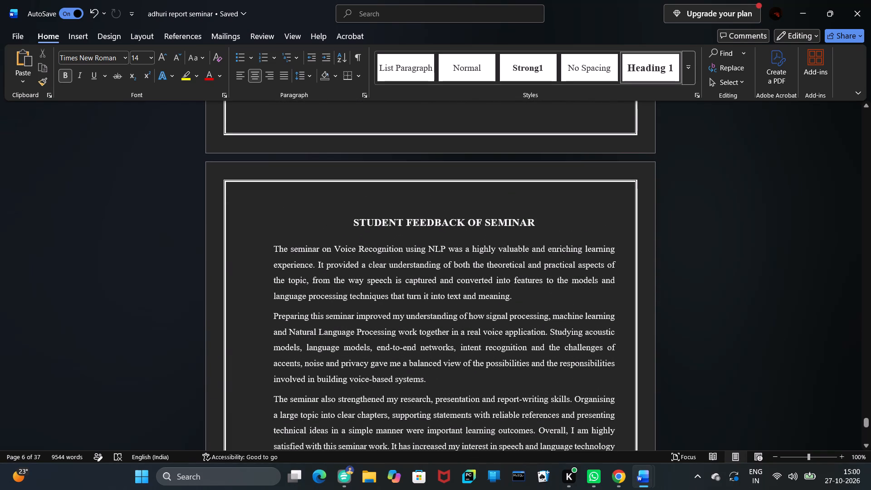
scroll(739, 402, "right", 1)
scroll(692, 380, "down", 4)
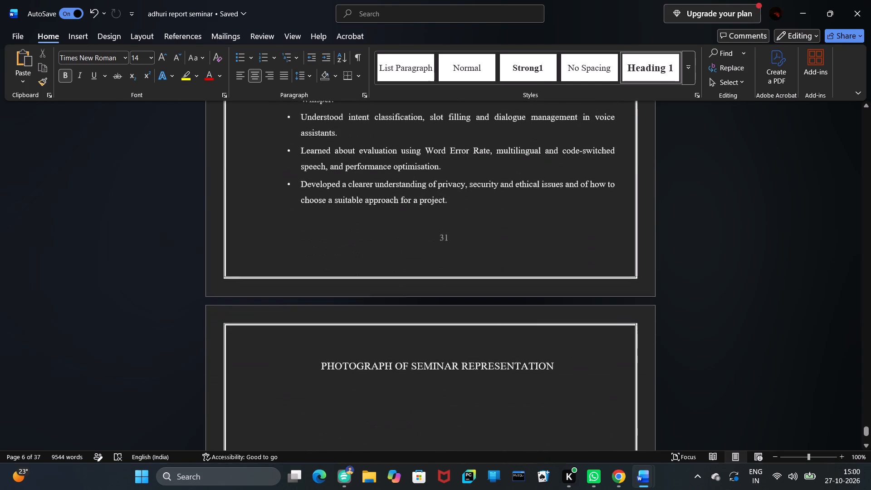
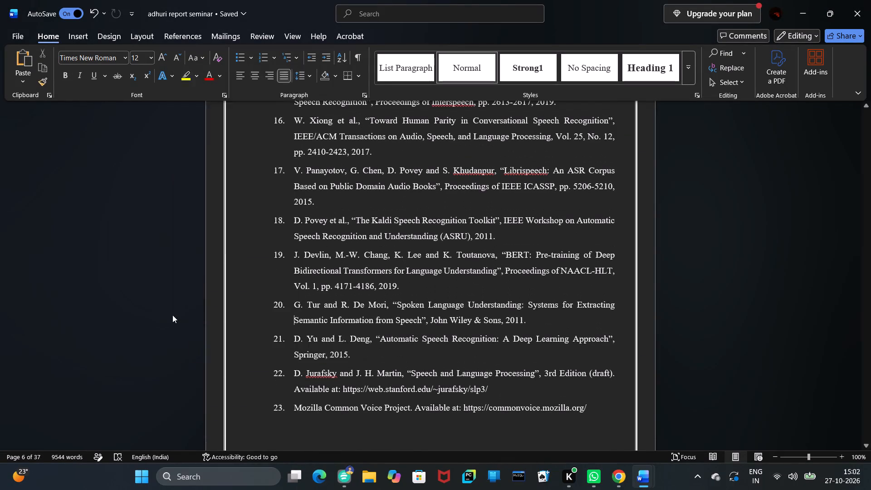
left_click(866, 433)
left_click_drag(866, 426, 865, 398)
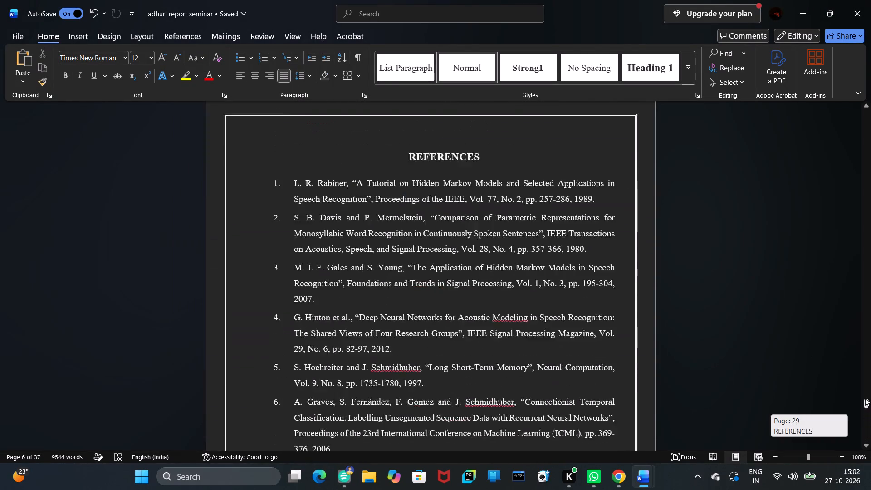
left_click_drag(865, 398, 854, 218)
left_click(868, 215)
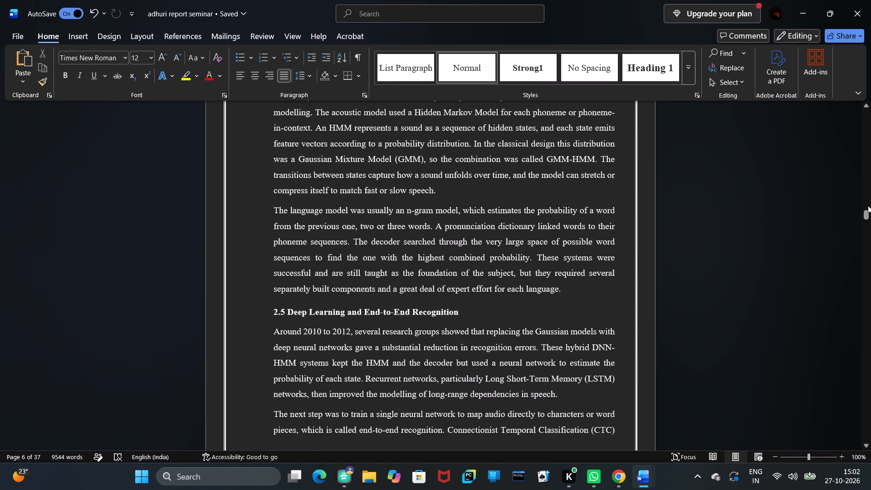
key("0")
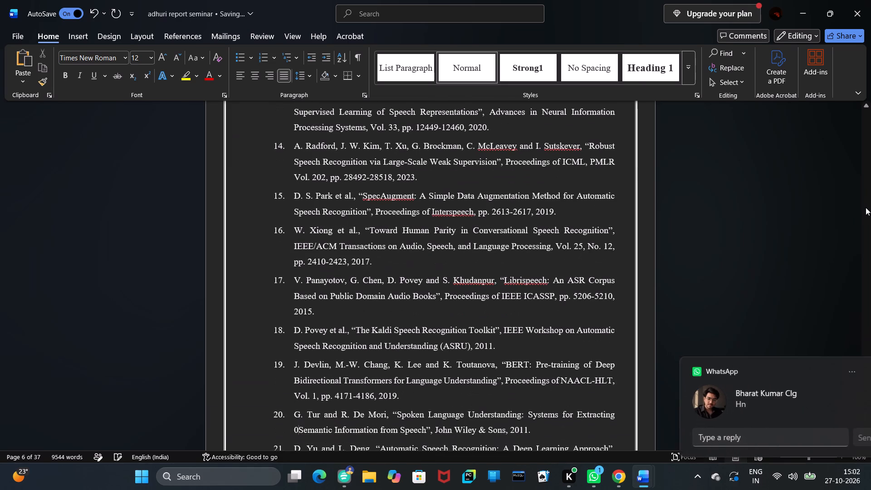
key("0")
left_click(864, 280)
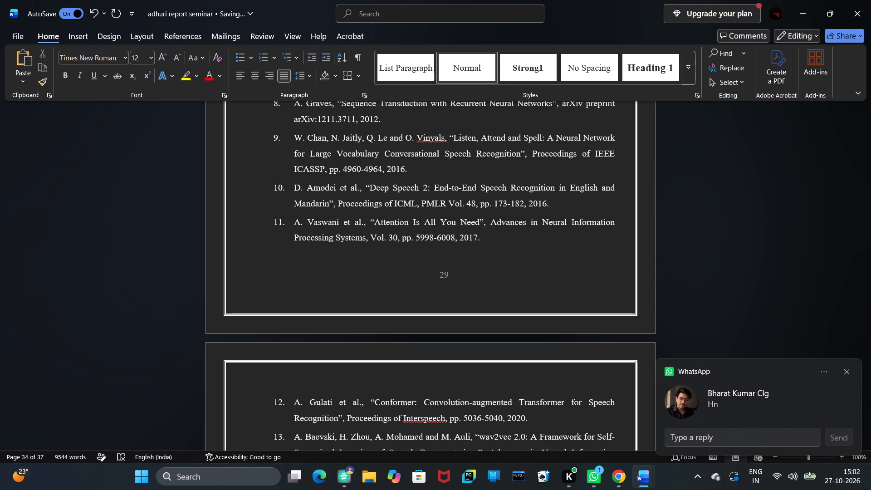
left_click(851, 375)
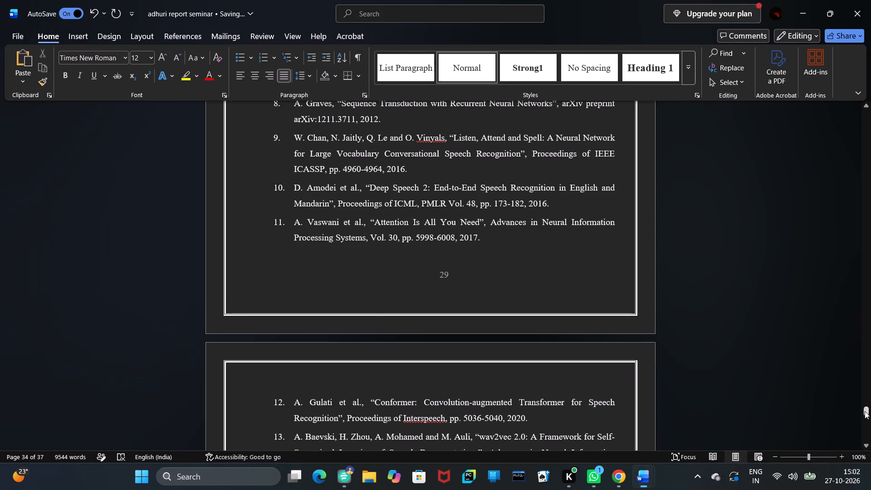
left_click_drag(866, 413, 866, 400)
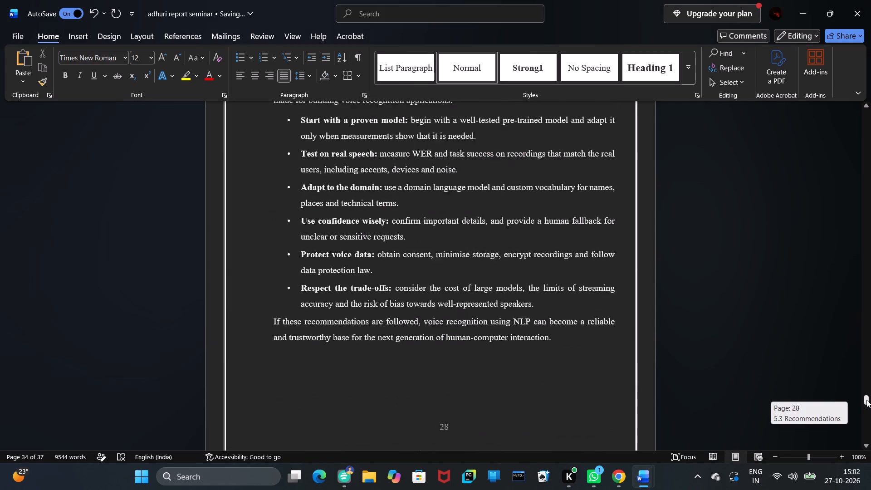
left_click_drag(866, 400, 870, 255)
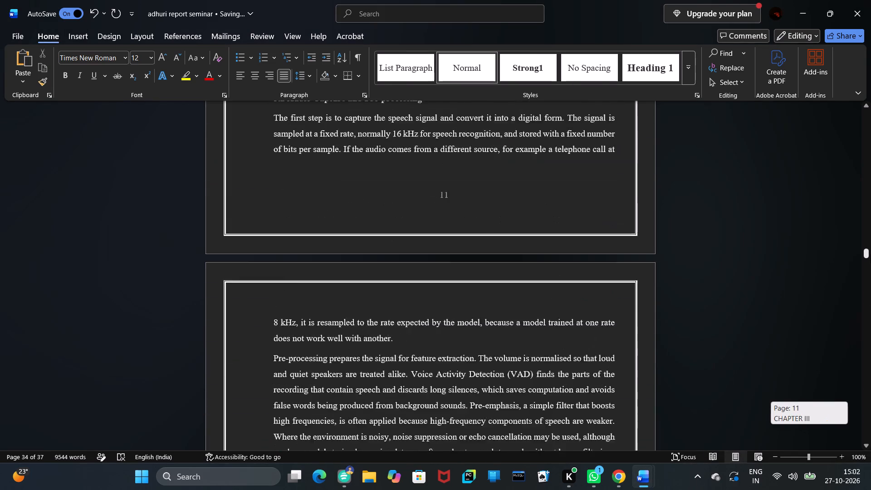
left_click_drag(870, 255, 866, 97)
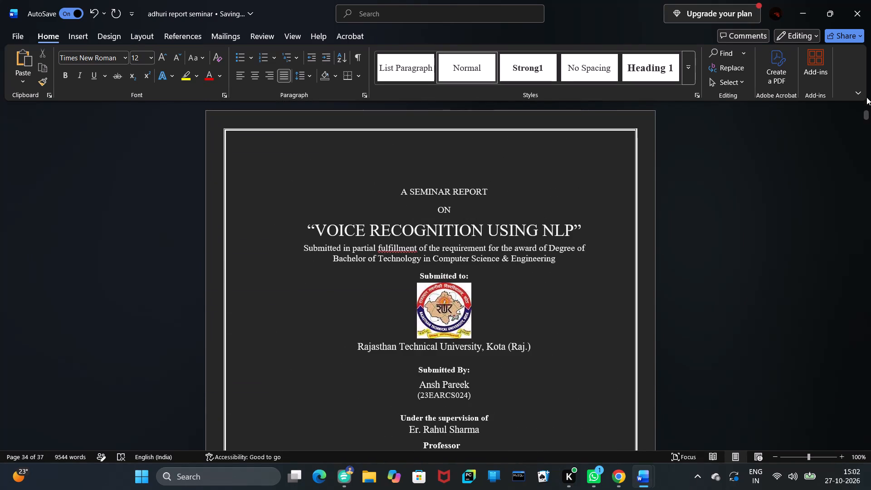
Review the title page's title, submission, supervision and college details down to the start of the Acknowledgement page.
left_click(649, 229)
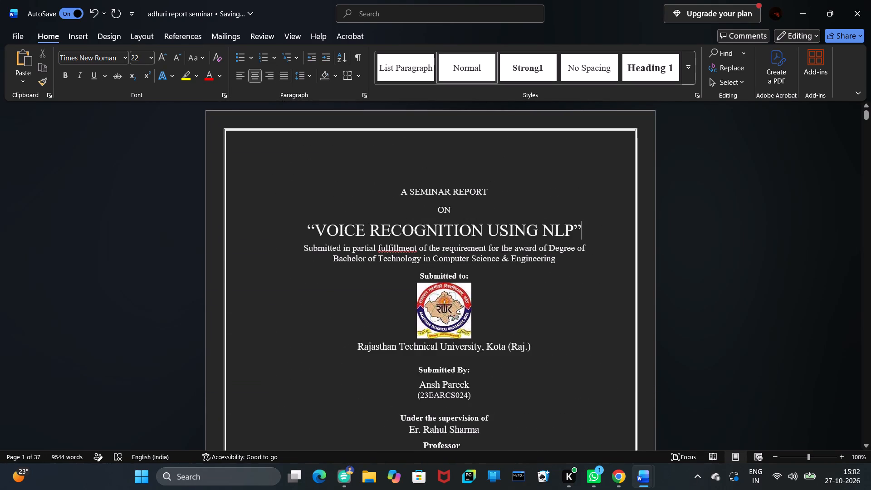
key("Down")
key("Down")
key("Down")
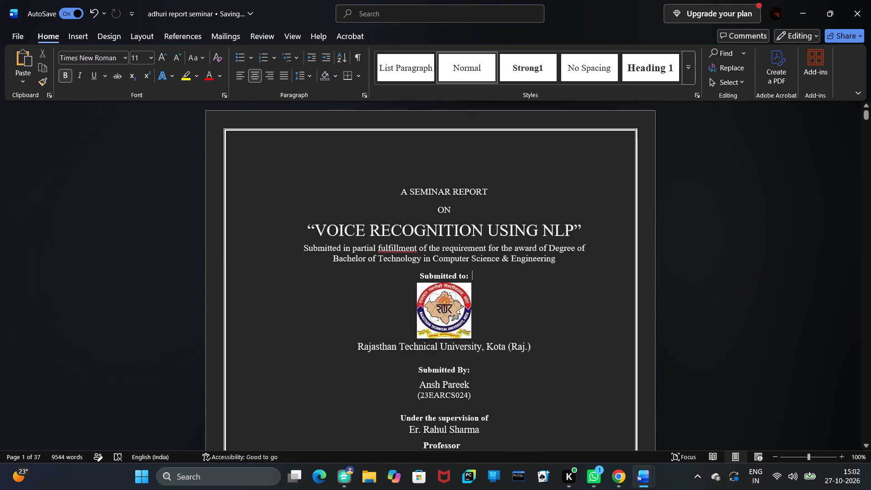
scroll(615, 323, "down", 1)
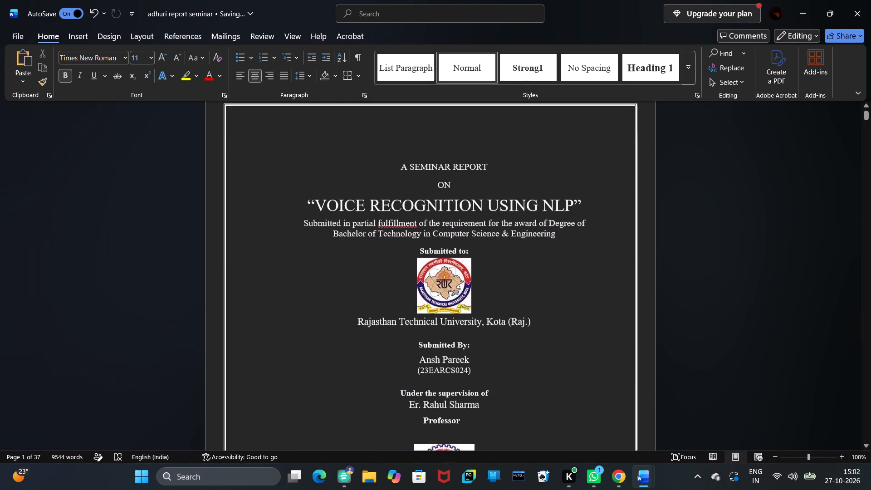
scroll(615, 323, "down", 3)
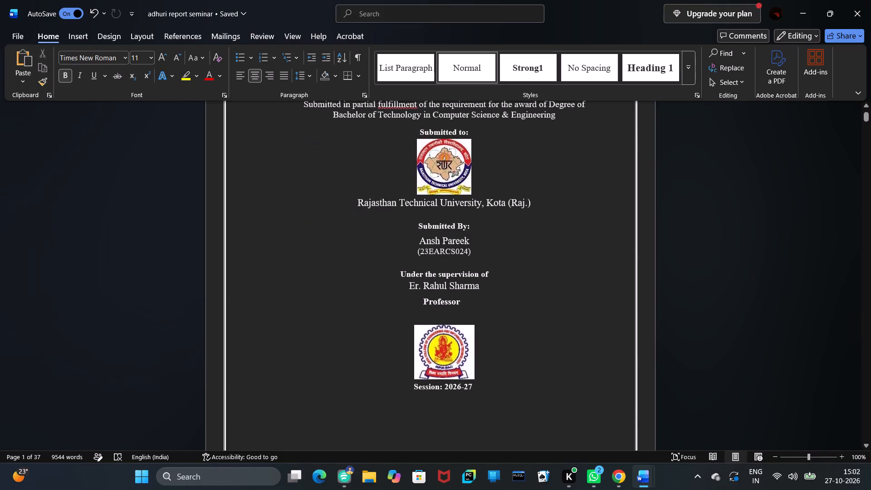
scroll(615, 323, "down", 2)
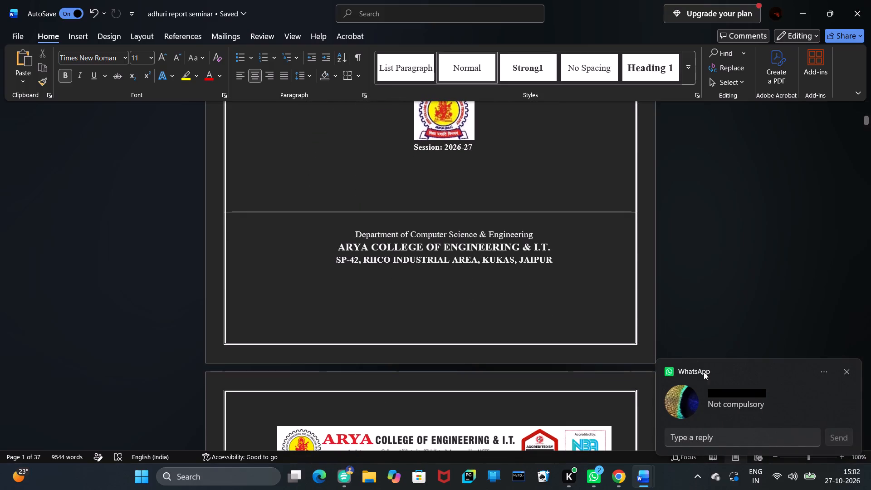
left_click(708, 446)
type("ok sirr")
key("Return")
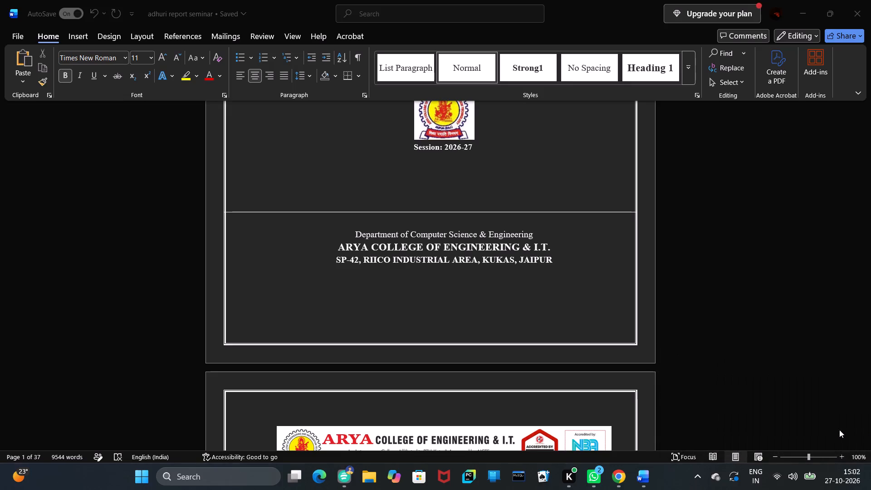
Look through the report from the Acknowledgement and List of Contents, past the chapters, to the closing pages.
scroll(653, 393, "down", 3)
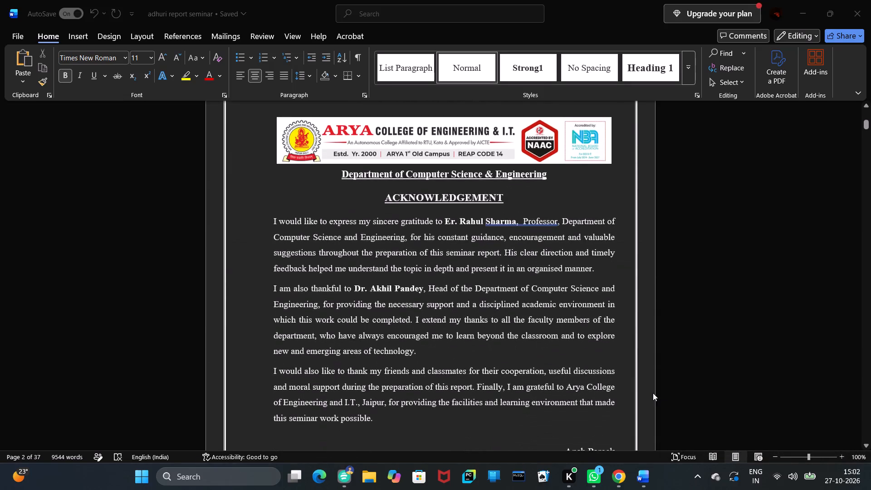
scroll(653, 393, "down", 4)
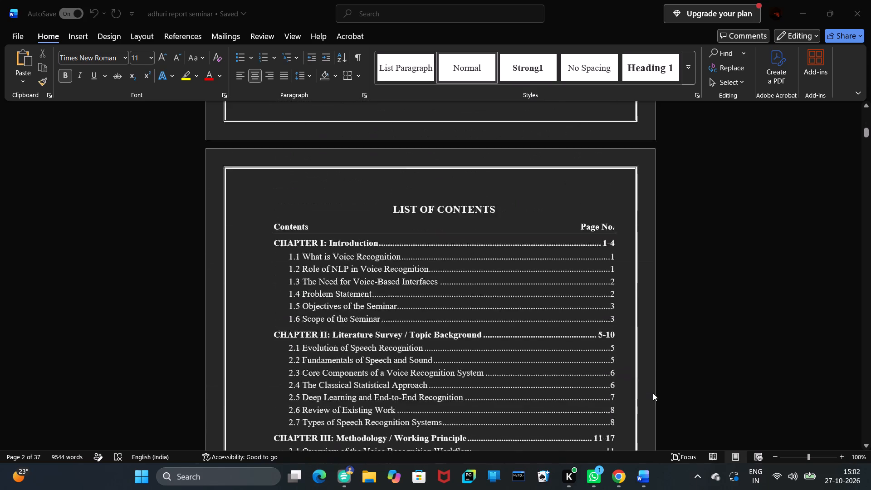
scroll(653, 393, "down", 8)
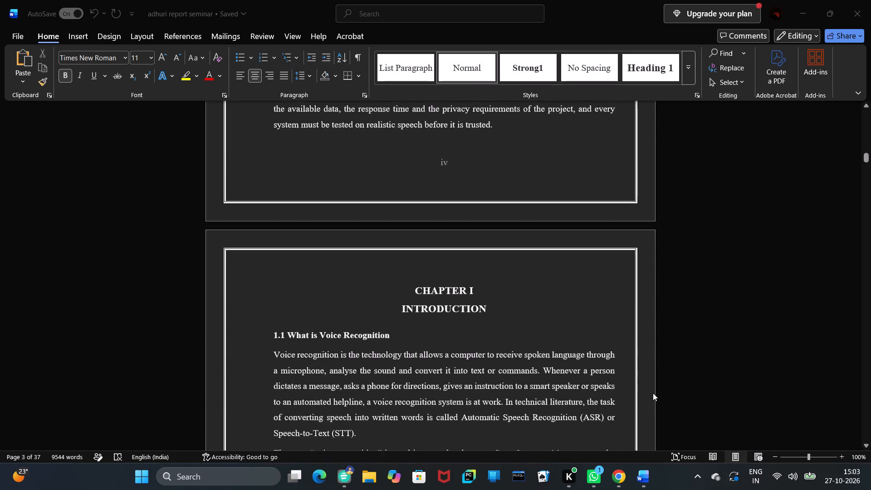
scroll(653, 393, "down", 9)
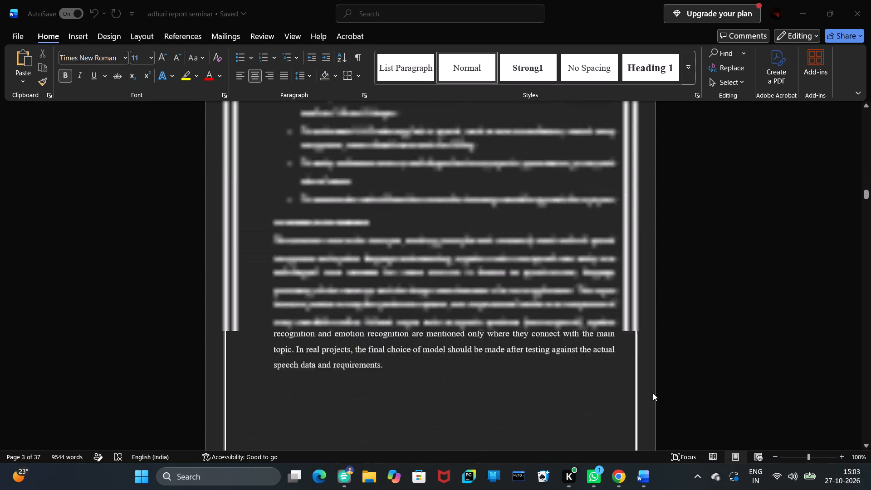
scroll(653, 393, "down", 19)
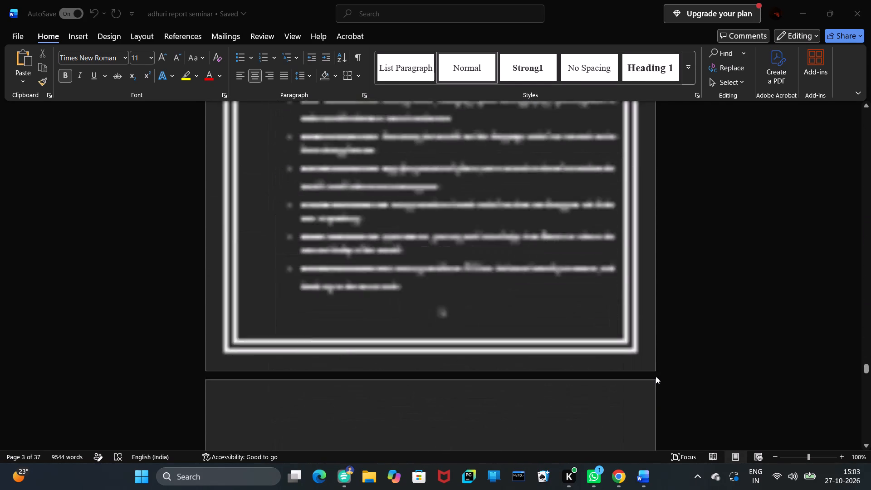
scroll(656, 376, "down", 2)
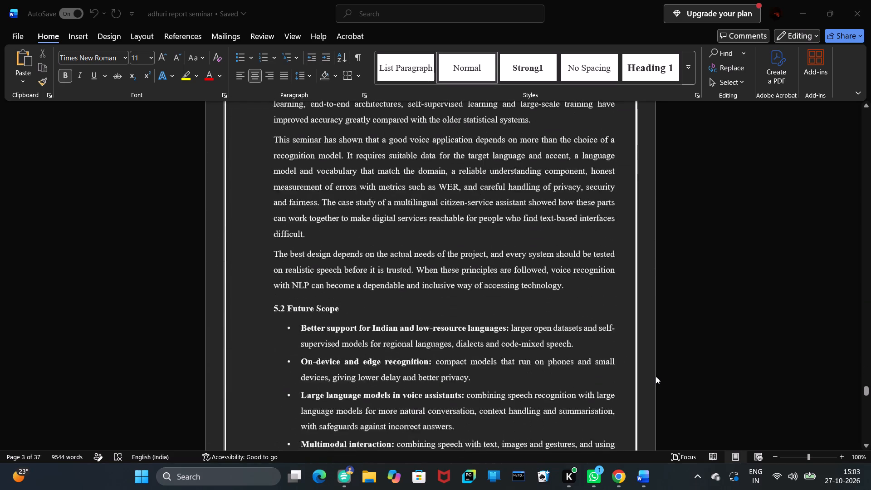
scroll(656, 376, "down", 5)
Go back to the Photograph of Seminar Representation page and place the text cursor at the end of its heading.
scroll(656, 376, "up", 2)
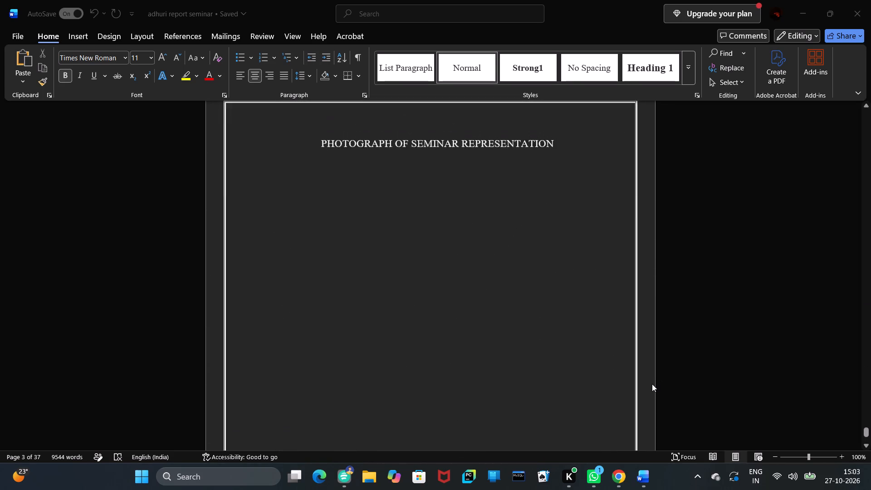
scroll(652, 384, "up", 1)
left_click(573, 367)
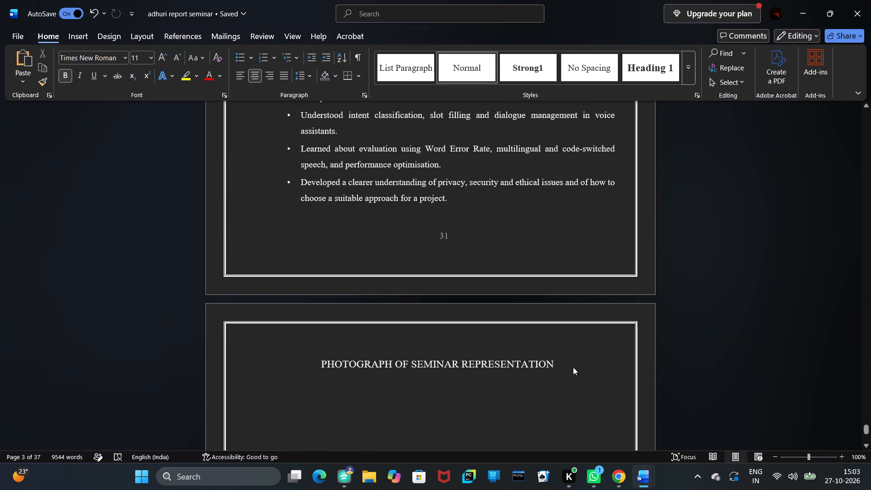
Delete the heading PHOTOGRAPH OF SEMINAR REPRESENTATION from the final page of the report.
left_click(573, 367)
key("BackSpace")
key("BackSpace")
key("BackSpace")
key("BackSpace")
key("BackSpace")
key("BackSpace")
key("BackSpace")
key("BackSpace")
key("BackSpace")
key("BackSpace")
key("BackSpace")
key("BackSpace")
key("BackSpace")
key("BackSpace")
key("BackSpace")
key("BackSpace")
key("BackSpace")
key("BackSpace")
key("BackSpace")
key("BackSpace")
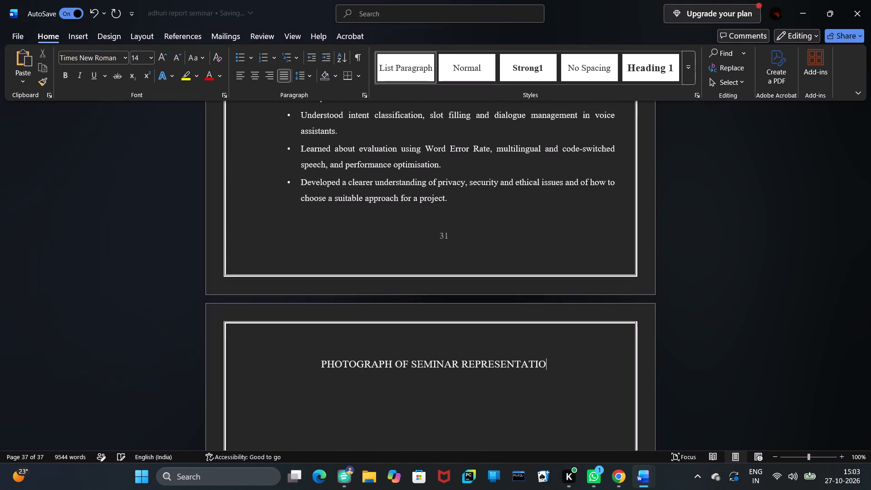
key("BackSpace")
key("BackSpace")
key("BackSpace")
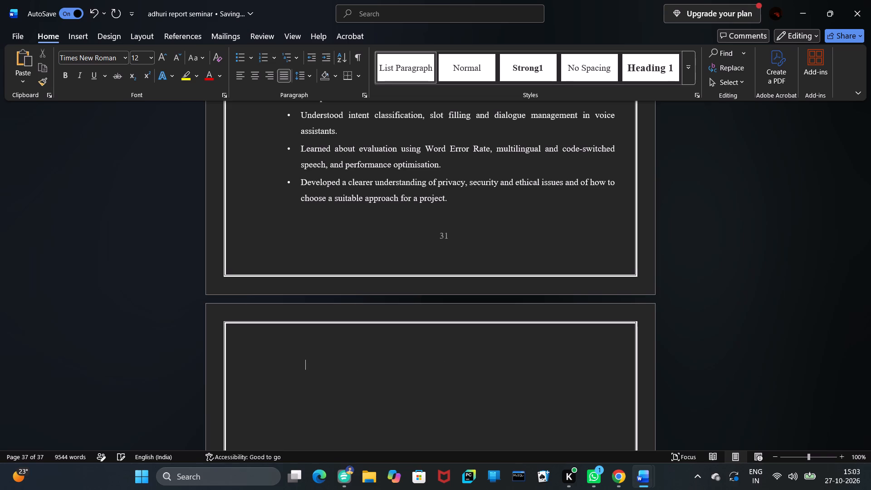
Remove the empty lines after the last key-benefits bullet on page 31, keeping its text ending in "project.".
key("BackSpace")
key("BackSpace")
key("BackSpace")
key("BackSpace")
key("BackSpace")
key("BackSpace")
key("BackSpace")
type("t.")
Check the final page after the heading's removal and the Key benefits of the seminar list on page 31.
scroll(548, 363, "down", 1)
left_click(519, 461)
left_click(534, 397)
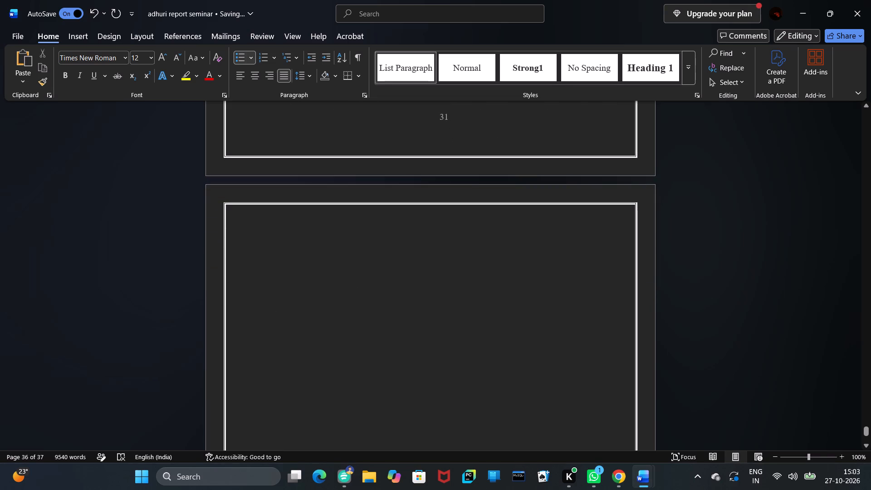
scroll(534, 397, "down", 5)
scroll(534, 397, "up", 4)
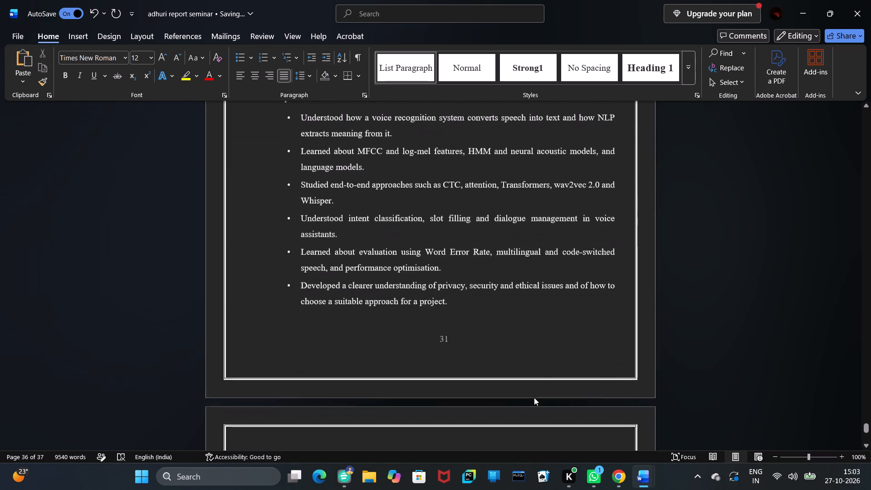
scroll(534, 397, "up", 2)
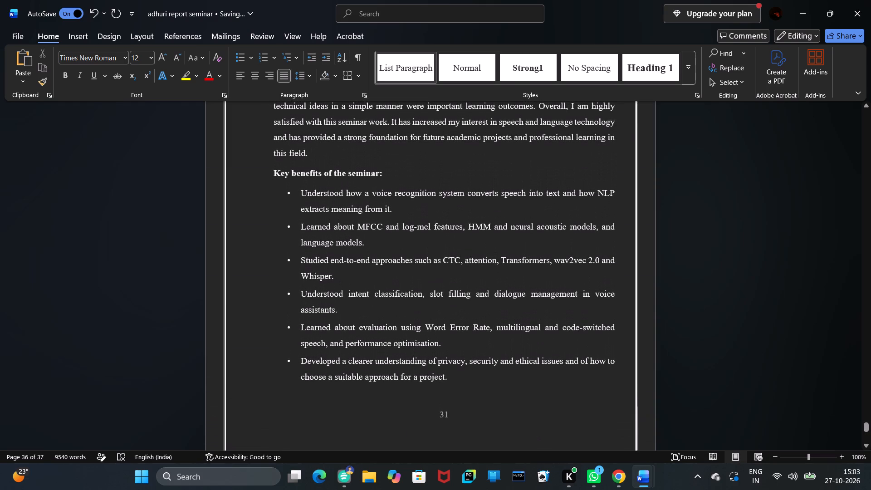
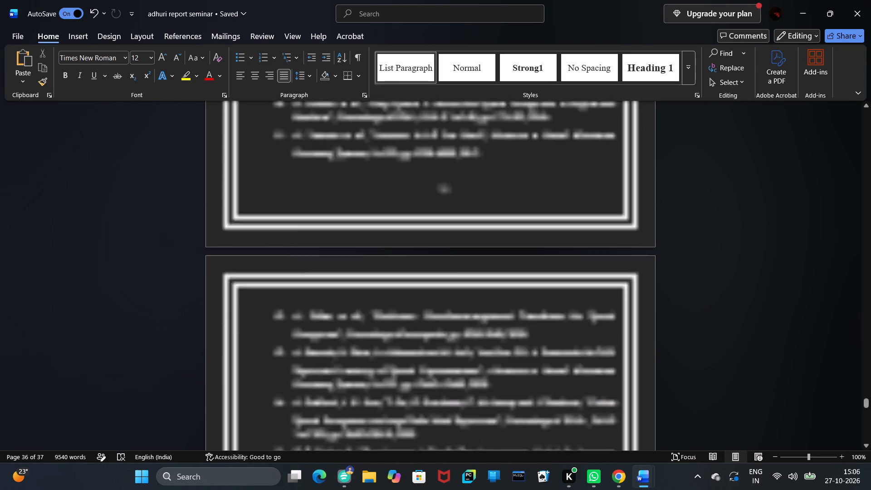
Review the report's front pages again, from the title page through to the List of Contents.
scroll(305, 374, "up", 16)
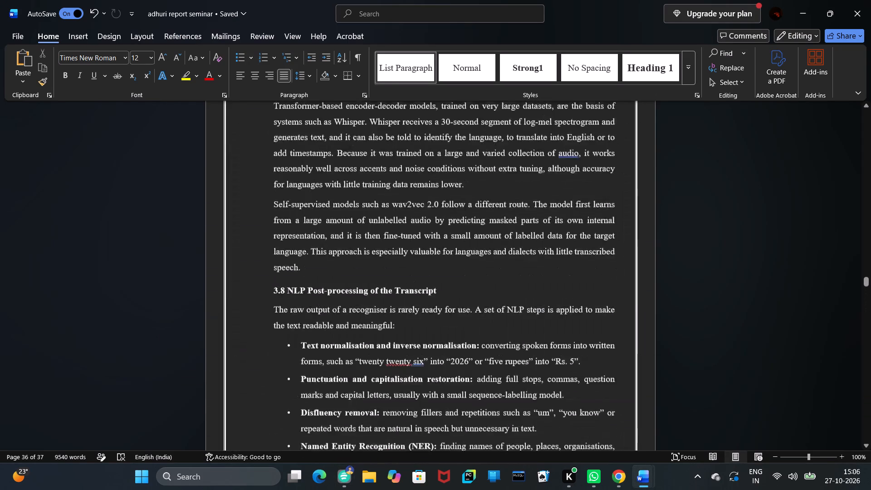
scroll(305, 406, "up", 1)
right_click(305, 431)
right_click(305, 431)
left_click(570, 401)
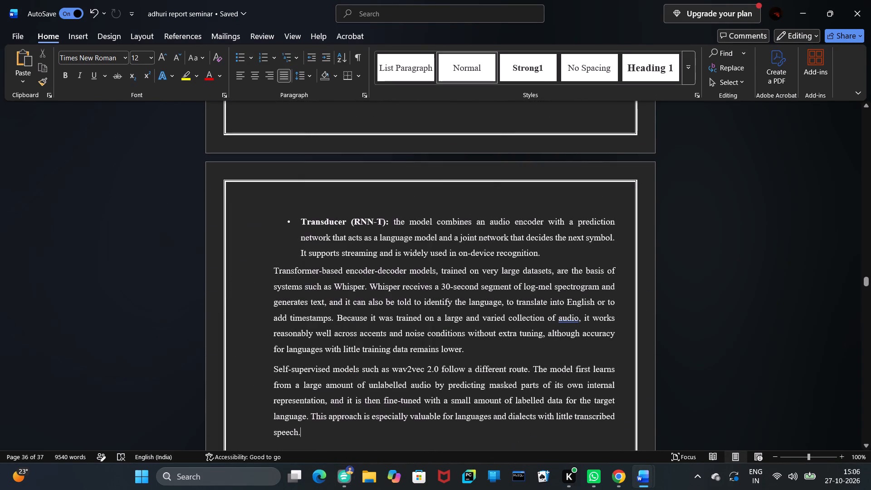
scroll(570, 401, "up", 20)
scroll(570, 401, "up", 4)
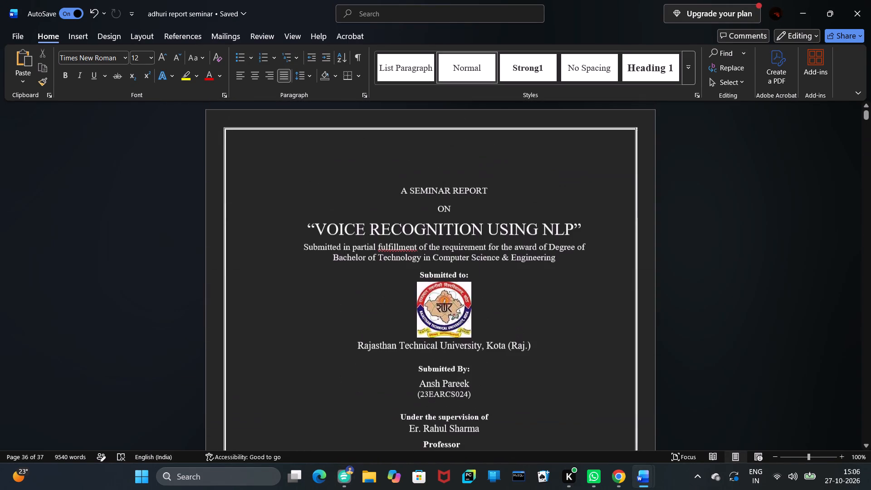
scroll(570, 401, "down", 6)
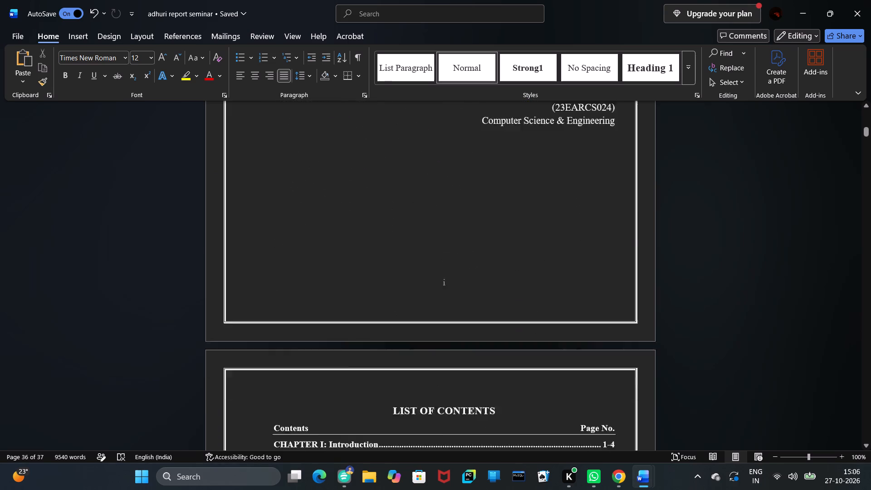
scroll(570, 401, "down", 1)
scroll(570, 401, "up", 2)
scroll(570, 401, "down", 1)
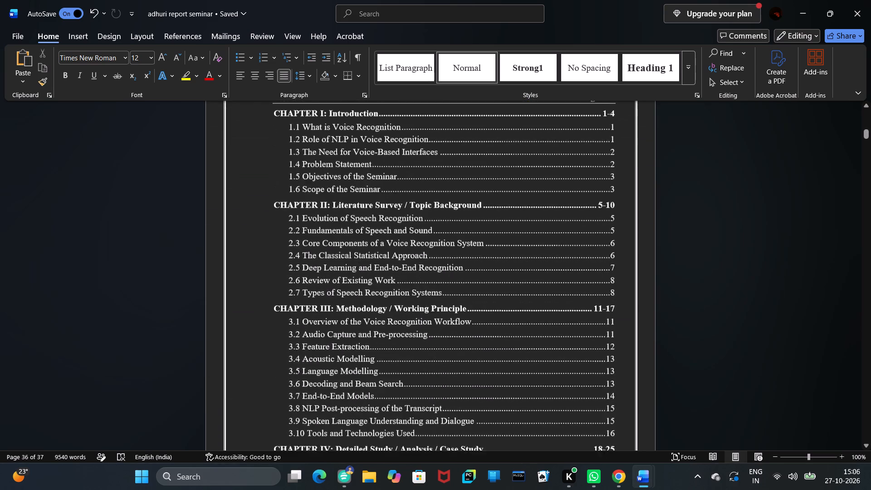
Examine the Abstract and the opening sections of Chapter I, Introduction, through section 1.3 The Need for Voice-Based Interfaces.
scroll(570, 401, "down", 4)
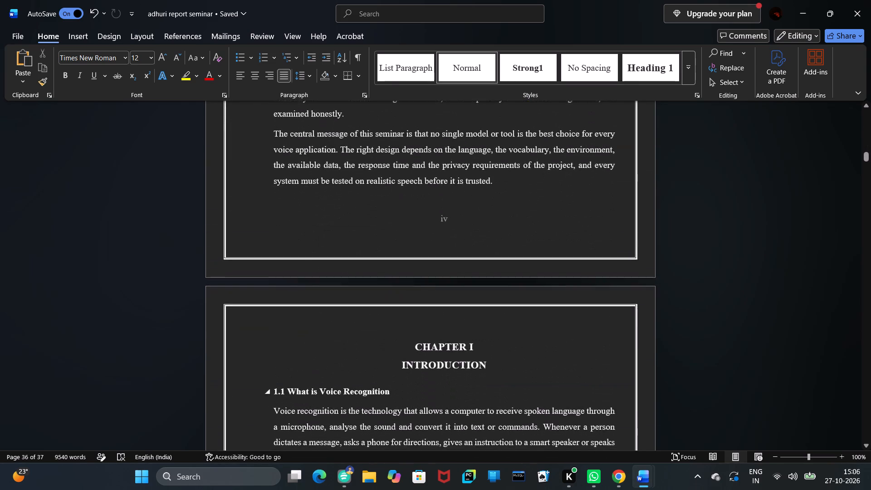
scroll(570, 401, "down", 6)
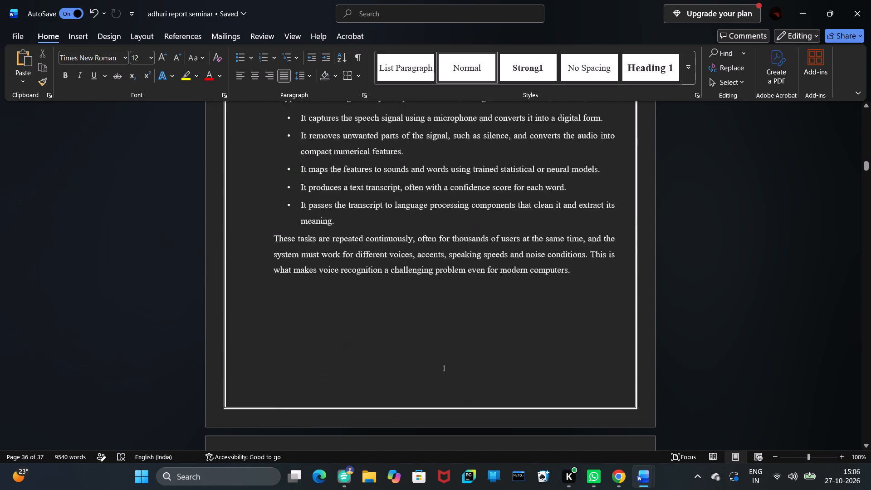
scroll(570, 401, "down", 3)
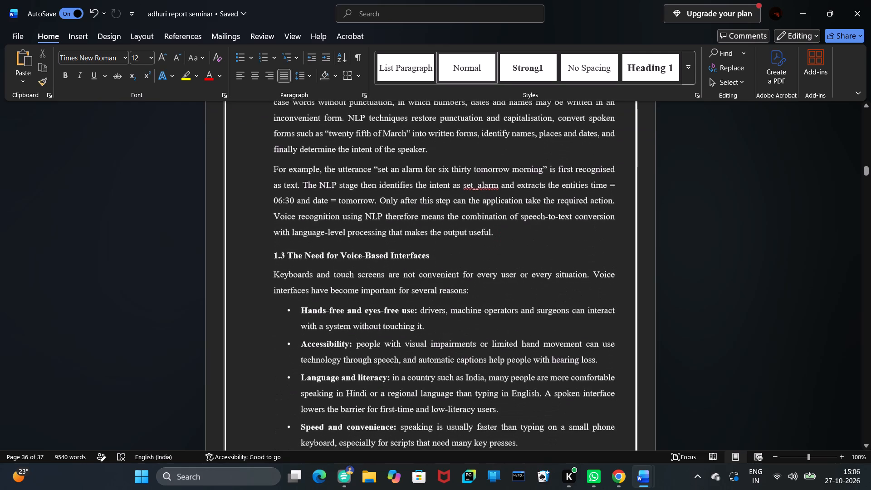
scroll(570, 401, "up", 7)
scroll(570, 401, "down", 1)
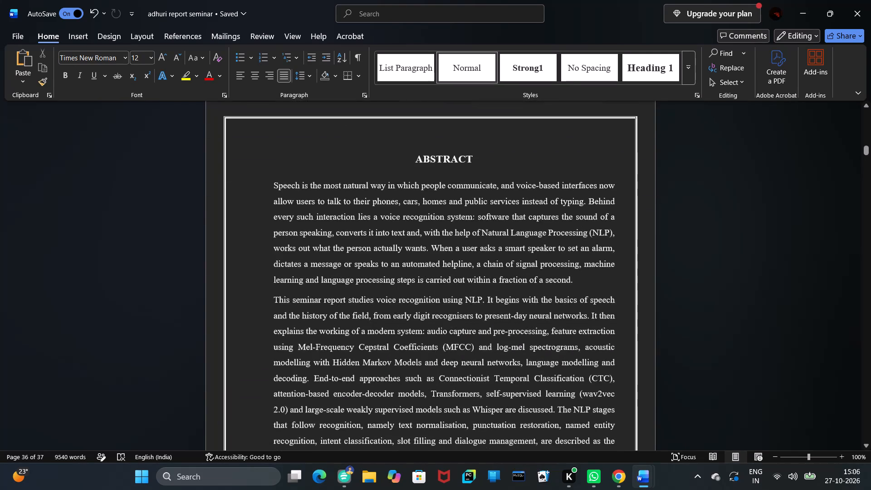
scroll(570, 401, "down", 2)
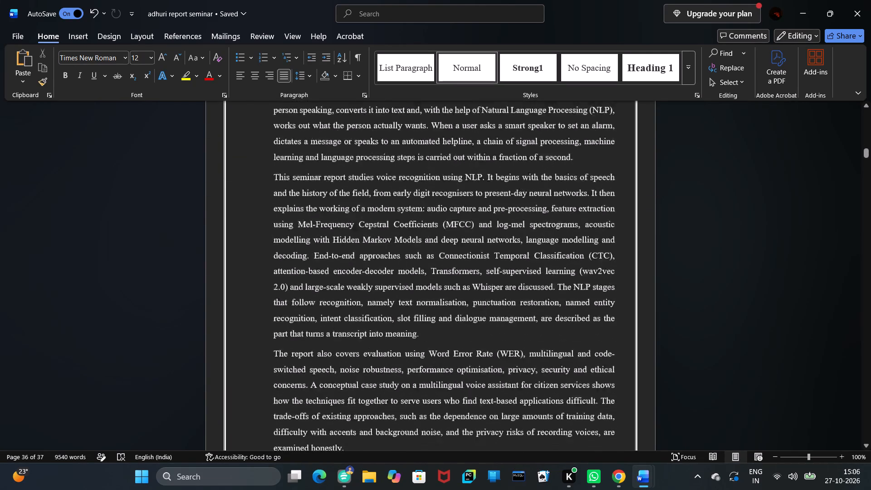
Review the report from the abstract through Chapter I to the speech recognition types table in section 2.7.
scroll(570, 401, "down", 5)
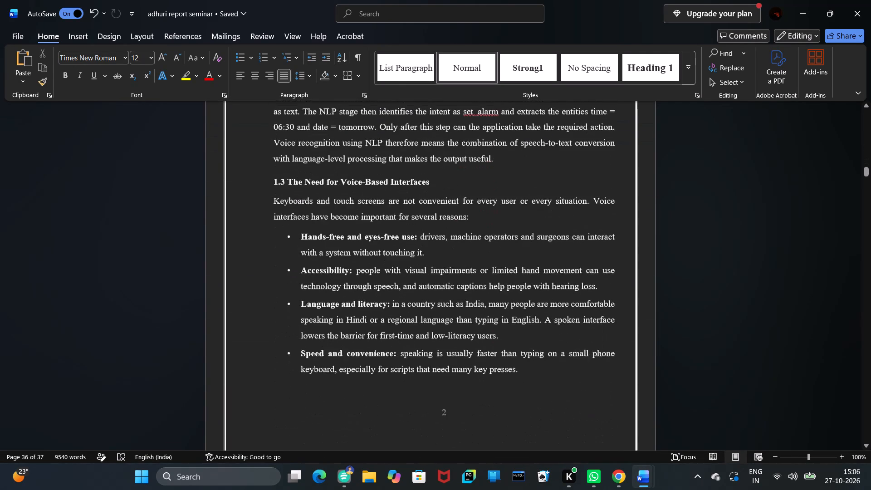
scroll(570, 401, "down", 4)
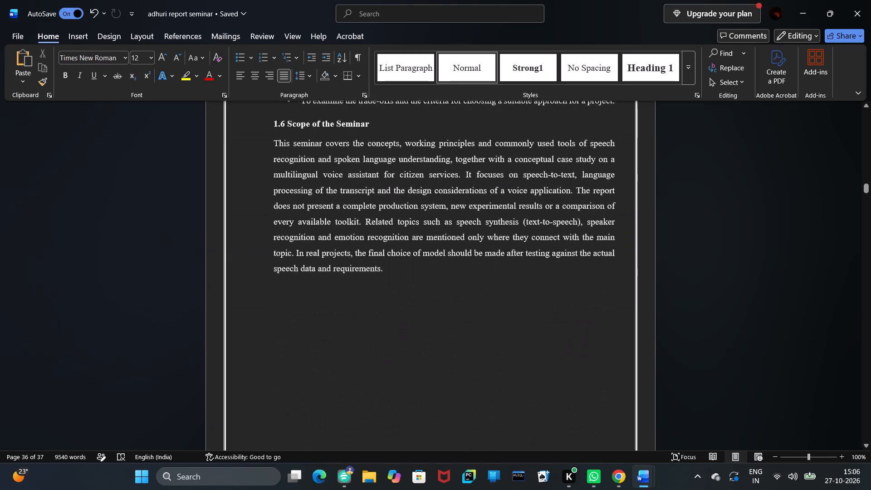
scroll(570, 401, "down", 2)
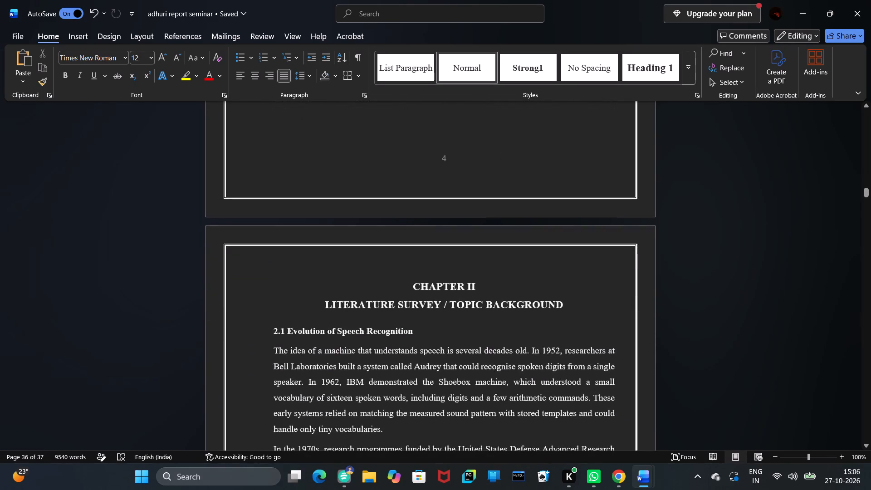
scroll(570, 401, "down", 6)
right_click(570, 401)
scroll(570, 401, "down", 1)
right_click(570, 401)
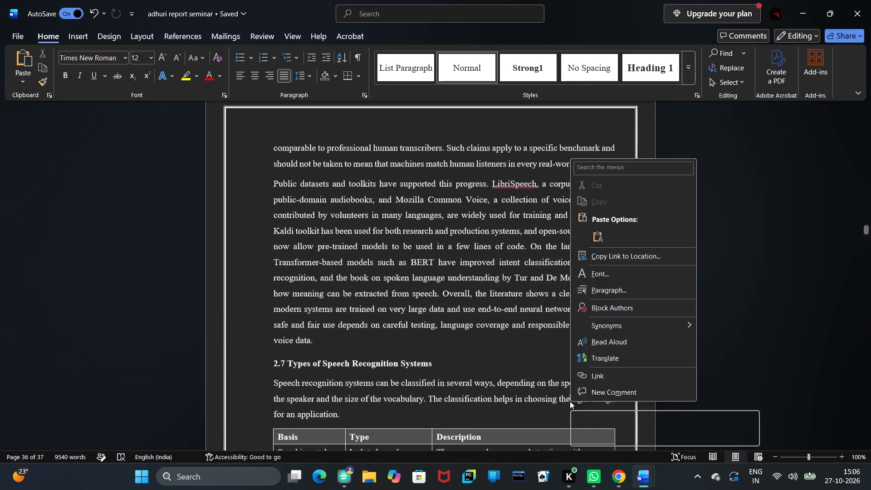
right_click(570, 401)
scroll(570, 401, "down", 1)
left_click(486, 338)
scroll(486, 338, "down", 1)
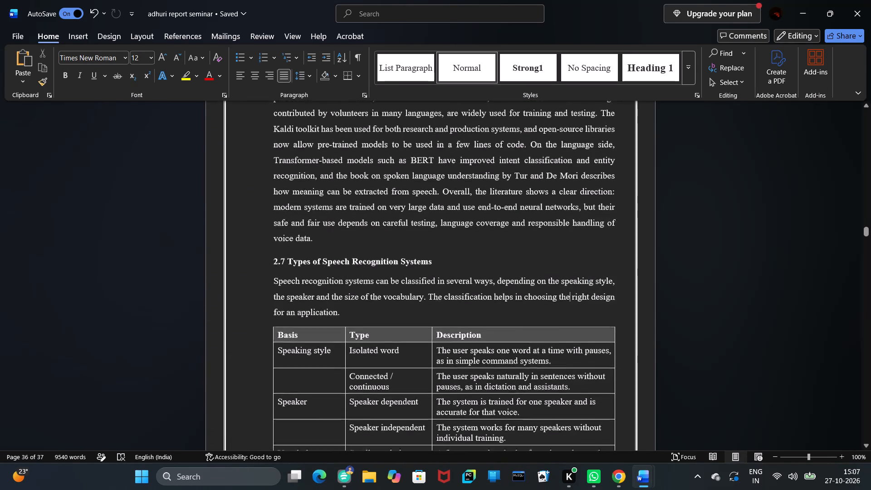
scroll(486, 338, "down", 1)
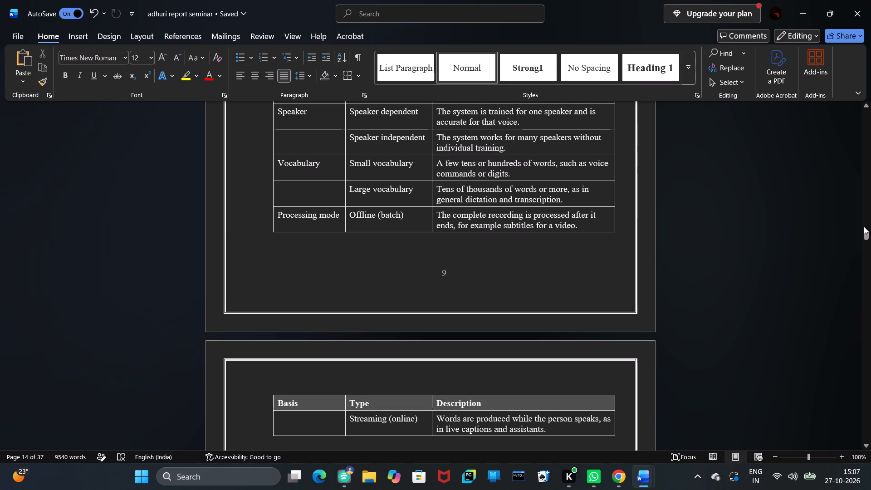
Return to the start of the report and check the cover page, acknowledgement and table of contents.
left_click_drag(867, 234, 835, 61)
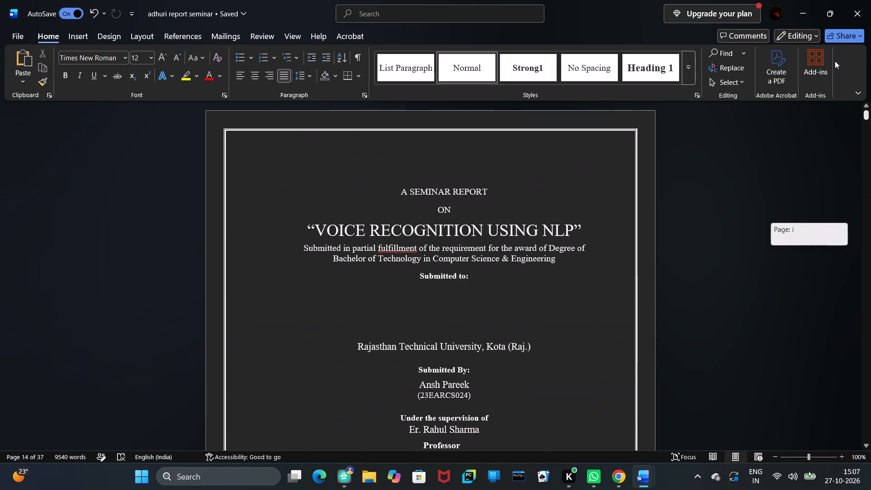
left_click_drag(835, 61, 835, 101)
left_click(607, 152)
scroll(607, 152, "down", 4)
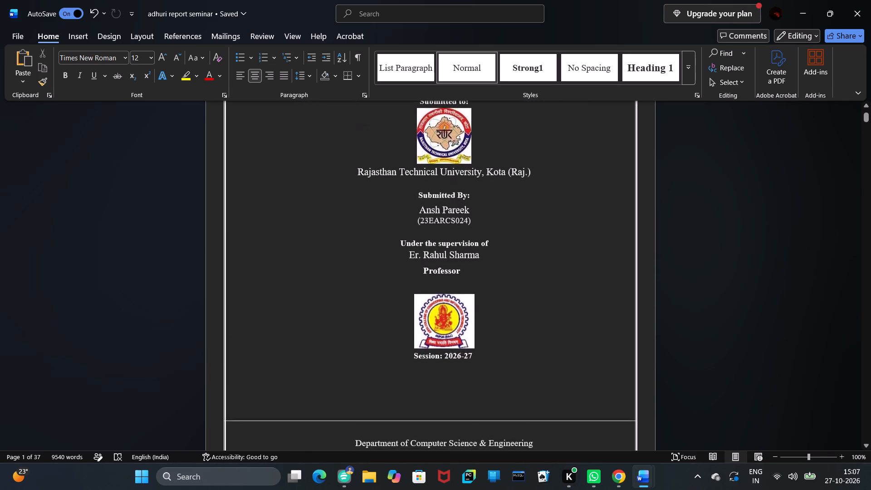
scroll(607, 152, "down", 1)
left_click(551, 215)
scroll(551, 215, "down", 1)
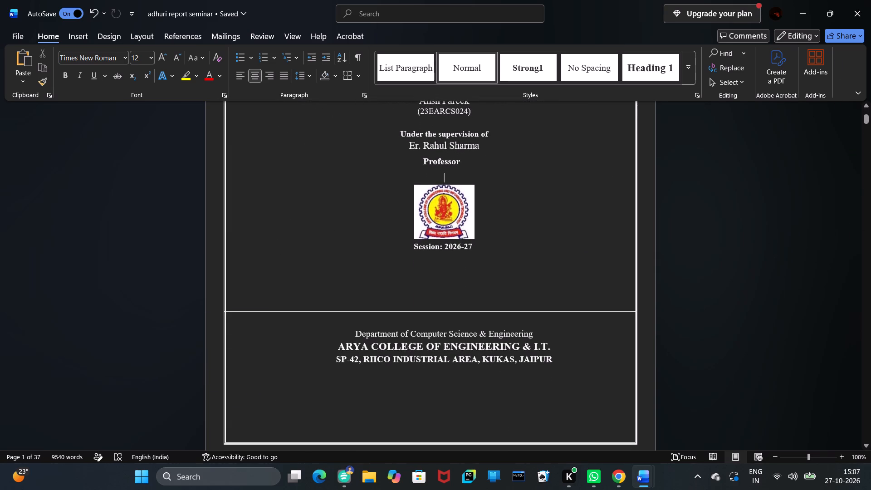
scroll(551, 215, "down", 4)
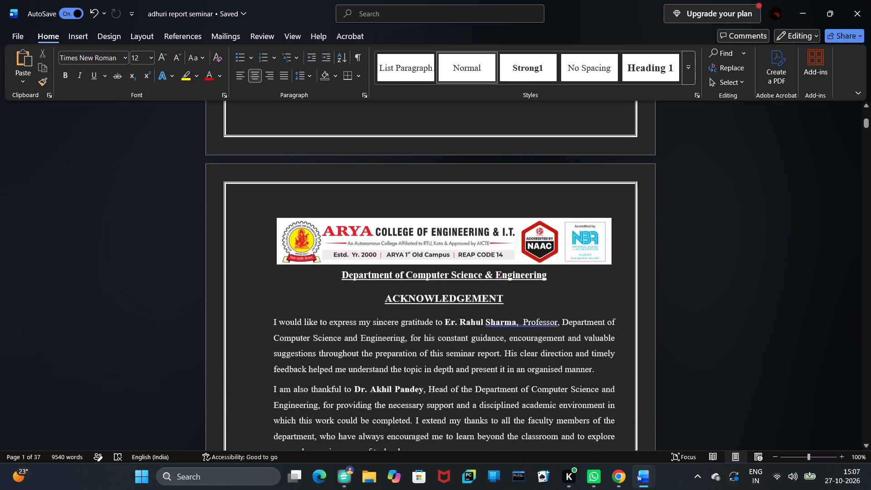
scroll(551, 215, "down", 1)
left_click(507, 0)
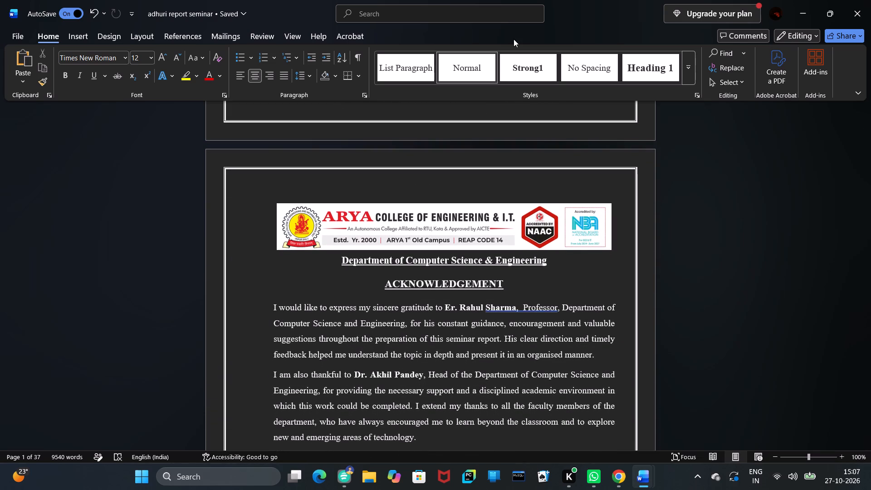
left_click(726, 161)
scroll(726, 161, "down", 2)
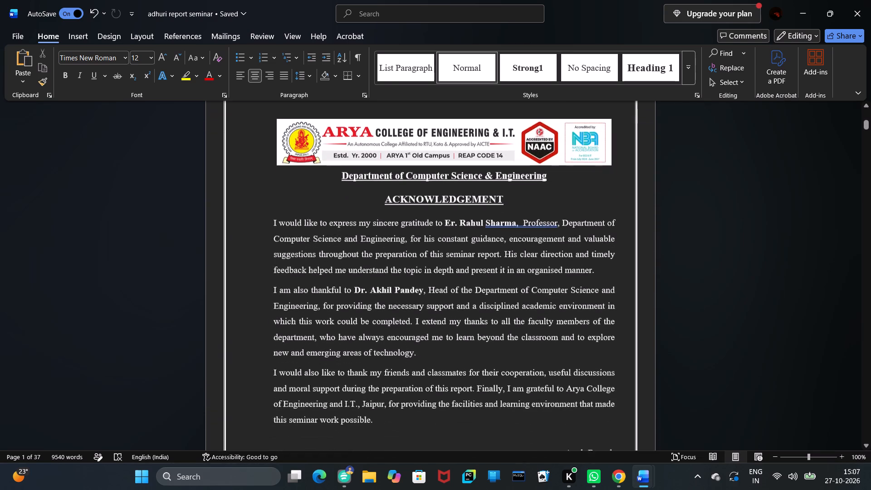
scroll(726, 161, "down", 1)
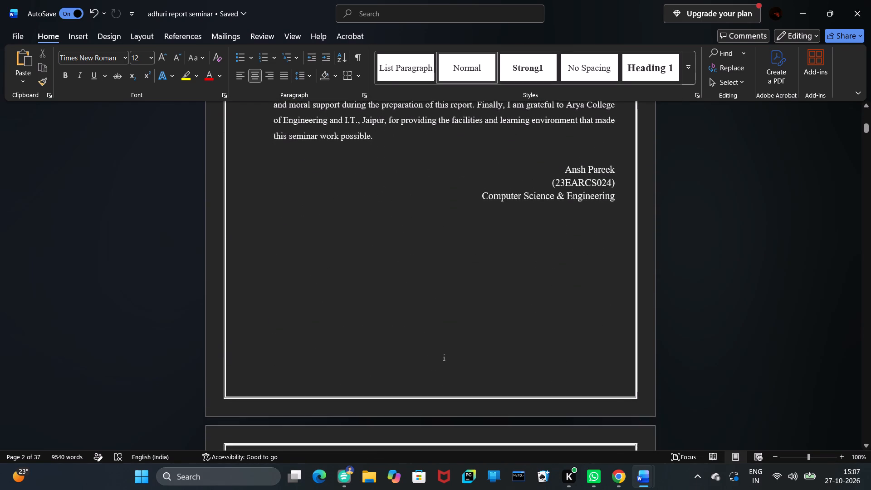
scroll(726, 161, "down", 6)
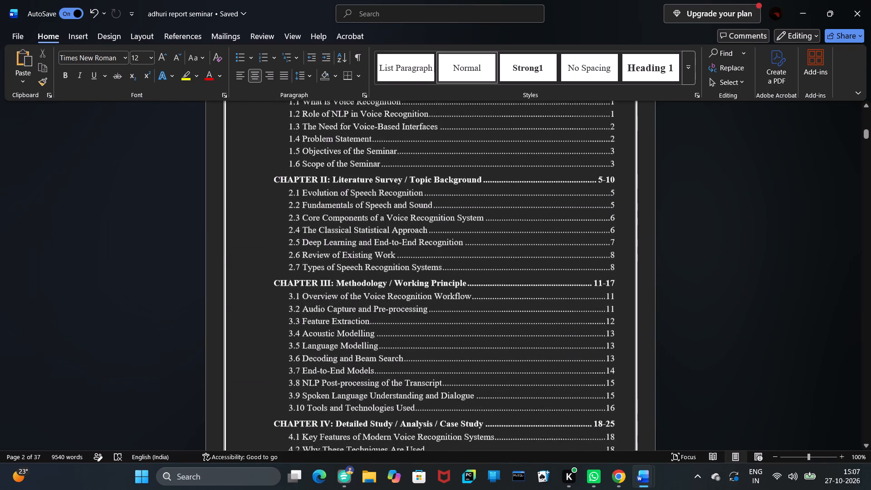
scroll(726, 161, "down", 4)
Delete the "Photograph of Seminar Presentation" entry with its dot leader and page number from the table of contents.
scroll(726, 161, "up", 2)
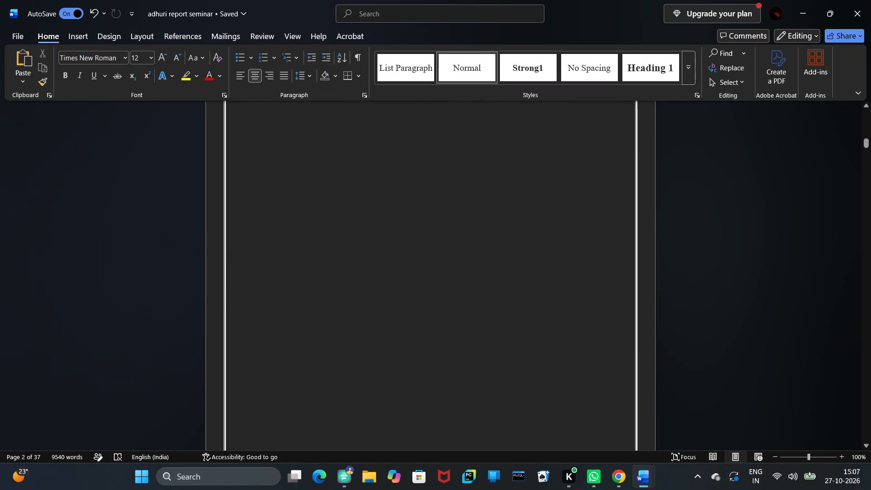
scroll(726, 161, "up", 1)
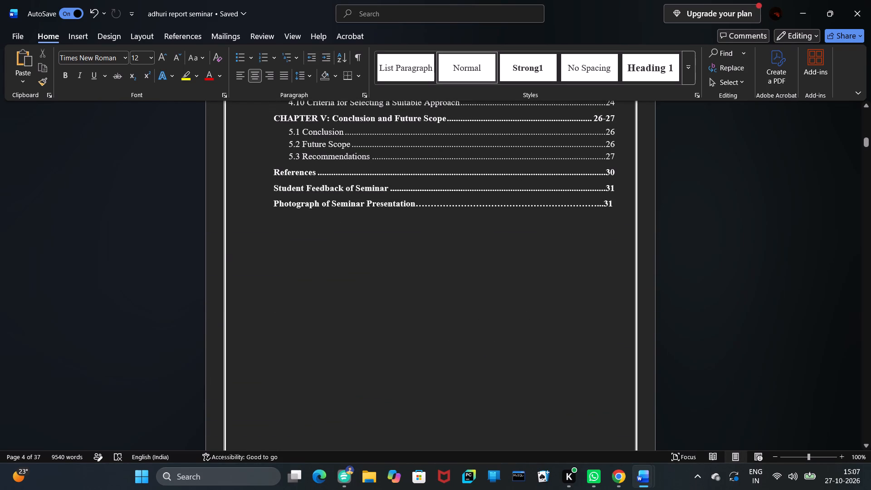
left_click_drag(620, 207, 440, 217)
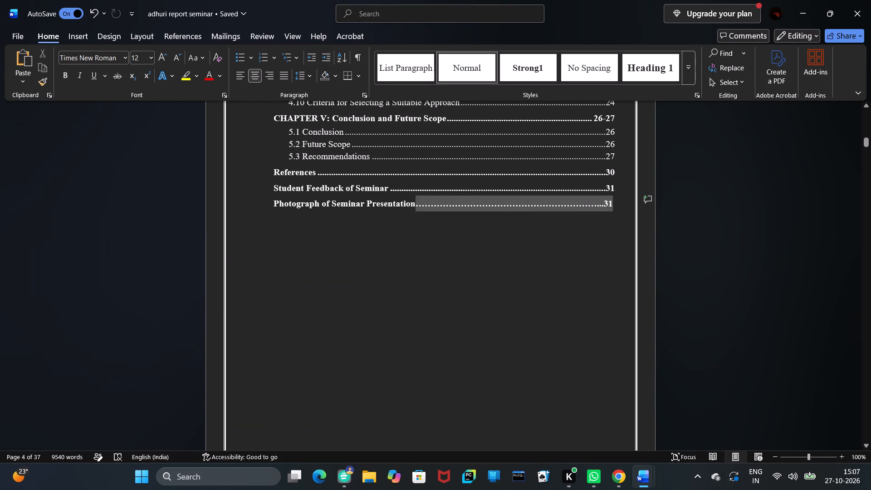
left_click_drag(440, 217, 439, 217)
key("BackSpace")
key("BackSpace")
key("BackSpace")
key("BackSpace")
key("BackSpace")
key("BackSpace")
key("BackSpace")
key("BackSpace")
key("BackSpace")
key("BackSpace")
key("BackSpace")
key("BackSpace")
key("BackSpace")
key("BackSpace")
key("BackSpace")
key("BackSpace")
key("BackSpace")
key("BackSpace")
key("BackSpace")
key("BackSpace")
key("BackSpace")
key("BackSpace")
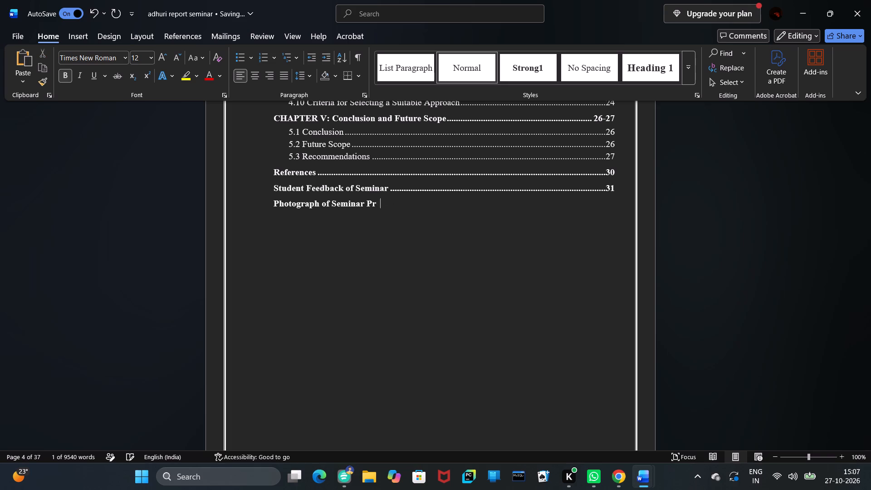
key("BackSpace")
key("BackSpace")
key("BackSpace")
key("BackSpace")
key("BackSpace")
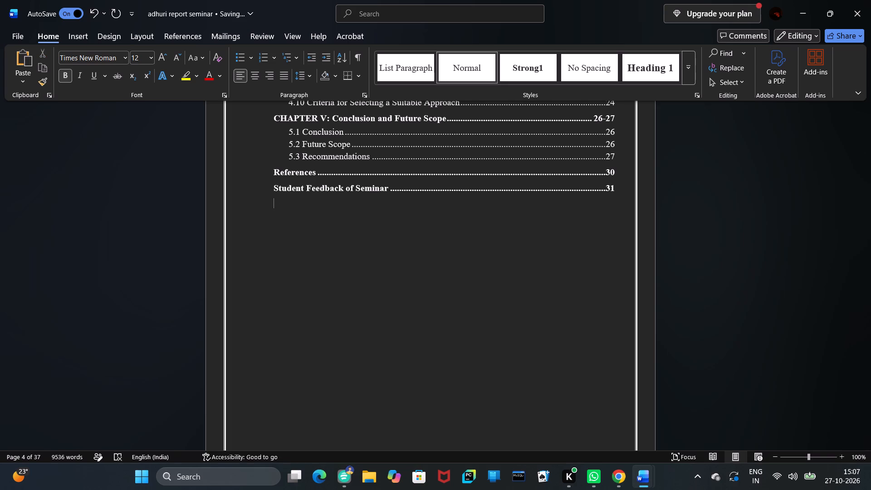
Review the report body from Chapter I through the case study and conclusion chapters to the final page.
scroll(439, 217, "down", 7)
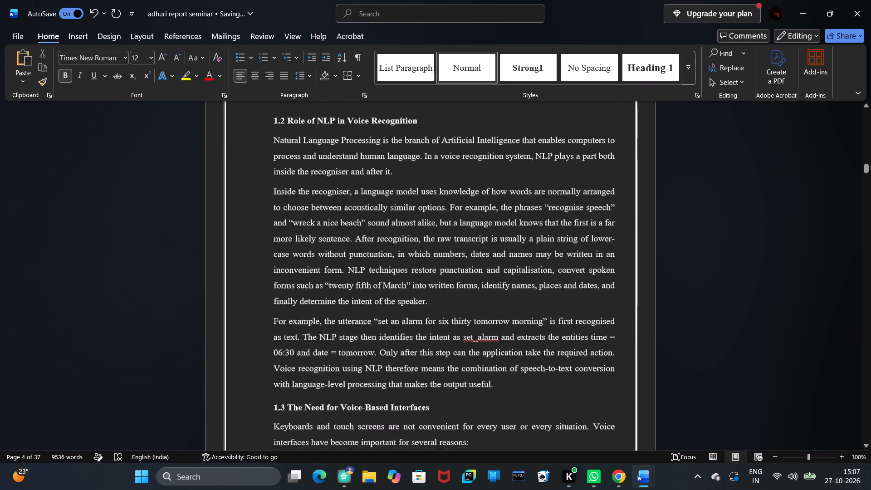
scroll(439, 217, "down", 4)
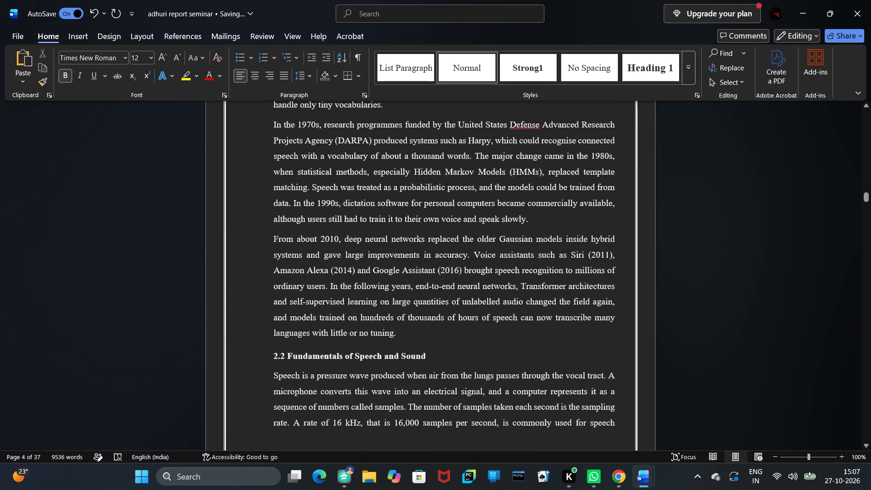
scroll(439, 217, "down", 10)
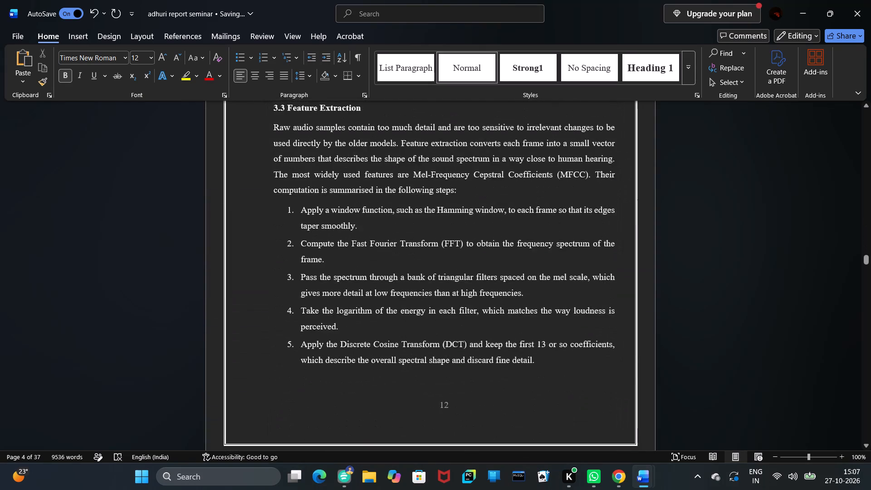
scroll(439, 217, "down", 2)
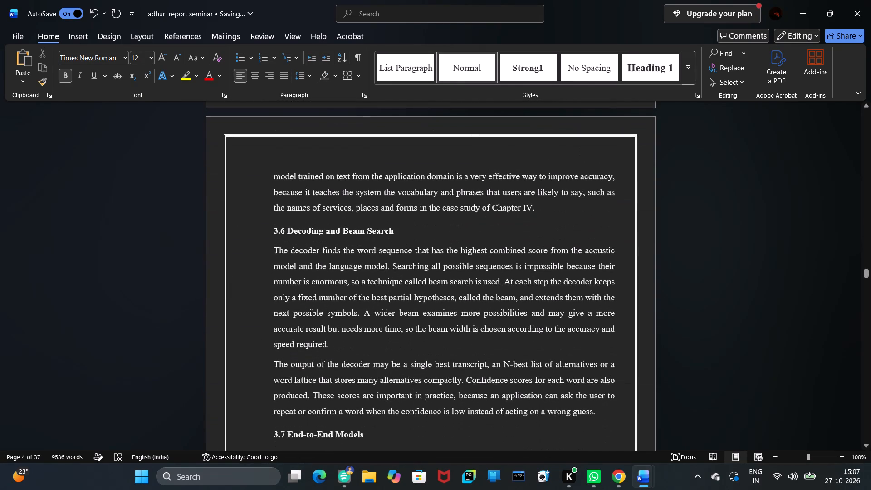
scroll(575, 266, "down", 8)
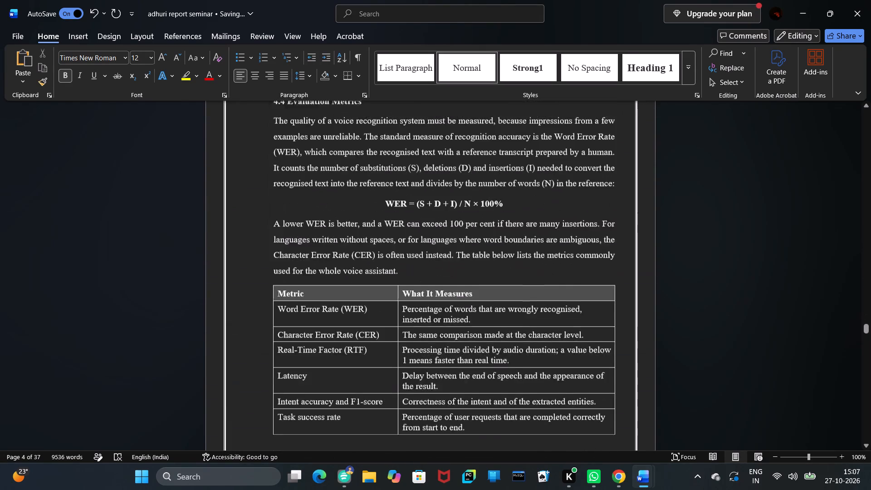
scroll(575, 266, "down", 3)
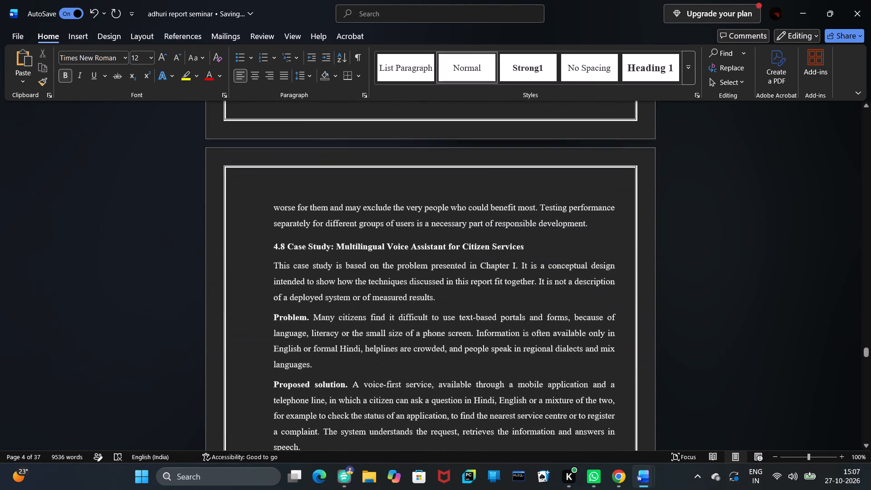
scroll(575, 266, "down", 4)
double_click(575, 255)
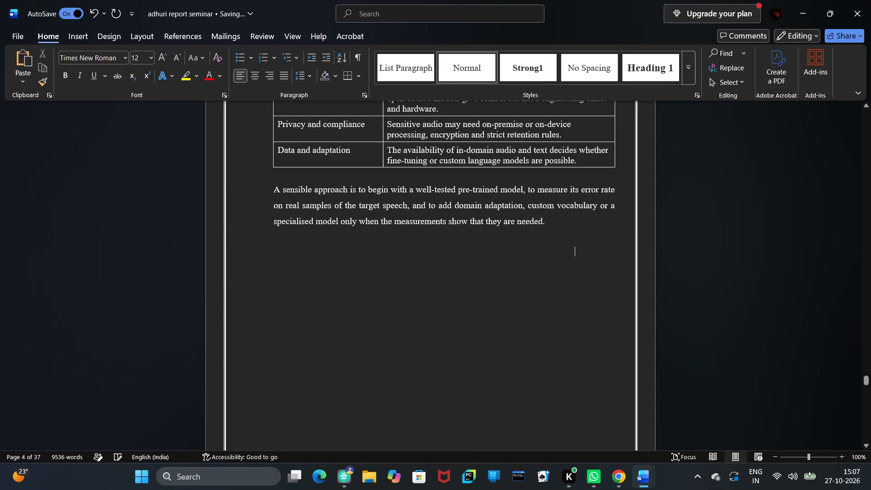
left_click(563, 300)
scroll(563, 300, "down", 3)
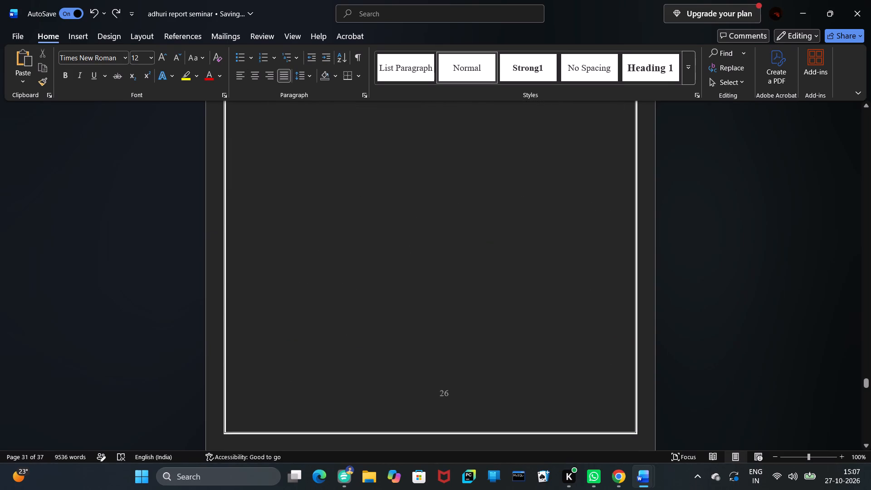
scroll(563, 300, "down", 15)
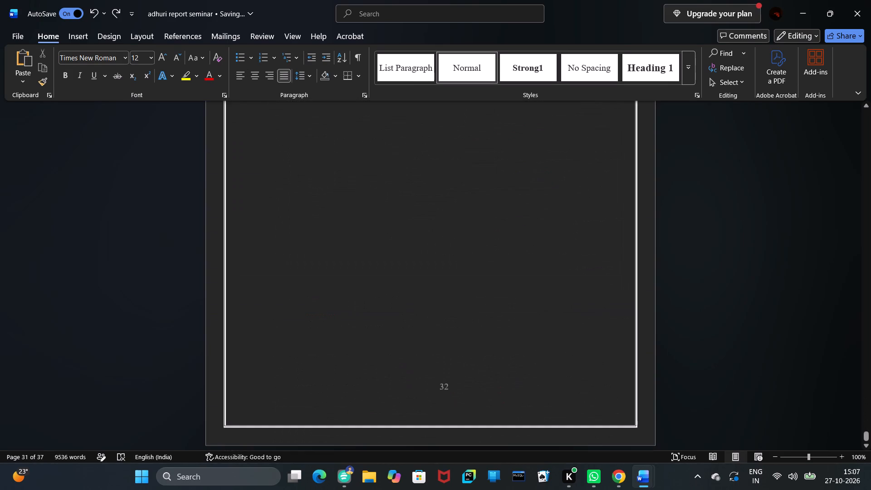
Remove the blank last page, numbered 32, after the Student Feedback of Seminar section.
scroll(563, 300, "up", 5)
scroll(563, 300, "down", 1)
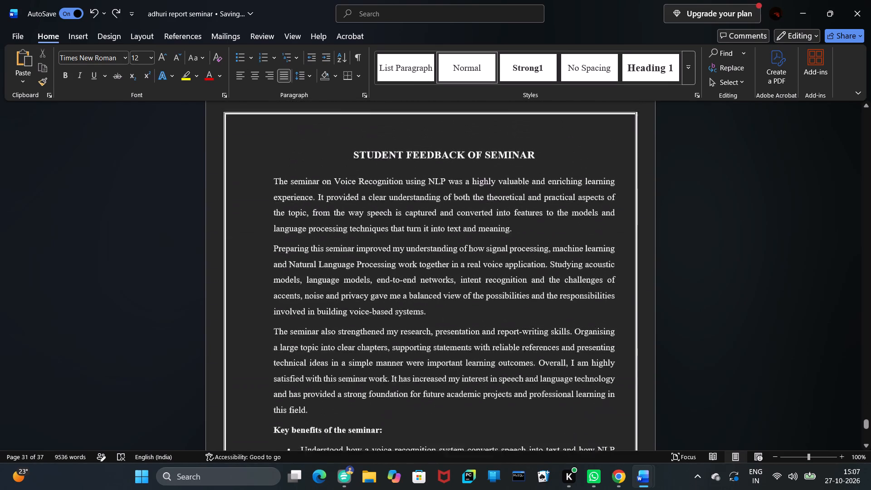
scroll(563, 300, "down", 3)
left_click(486, 314)
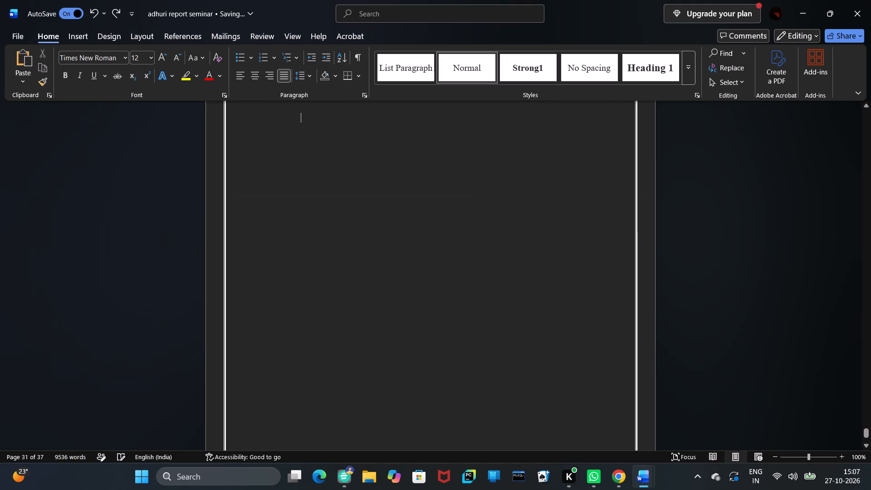
scroll(421, 385, "down", 6)
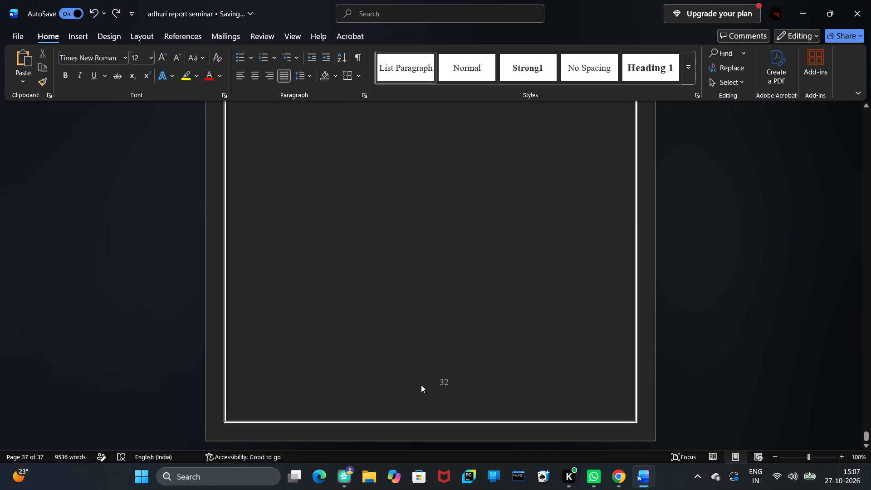
left_click(450, 389)
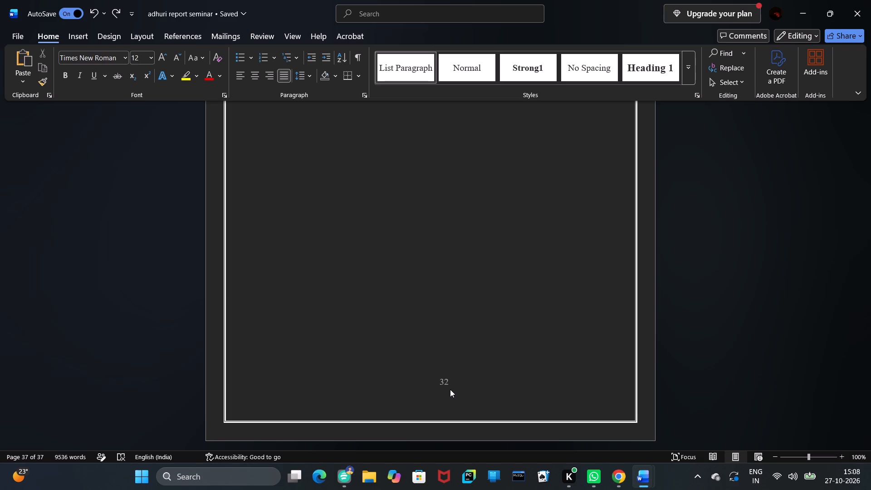
scroll(610, 363, "down", 1)
left_click(473, 382)
key("BackSpace")
key("BackSpace")
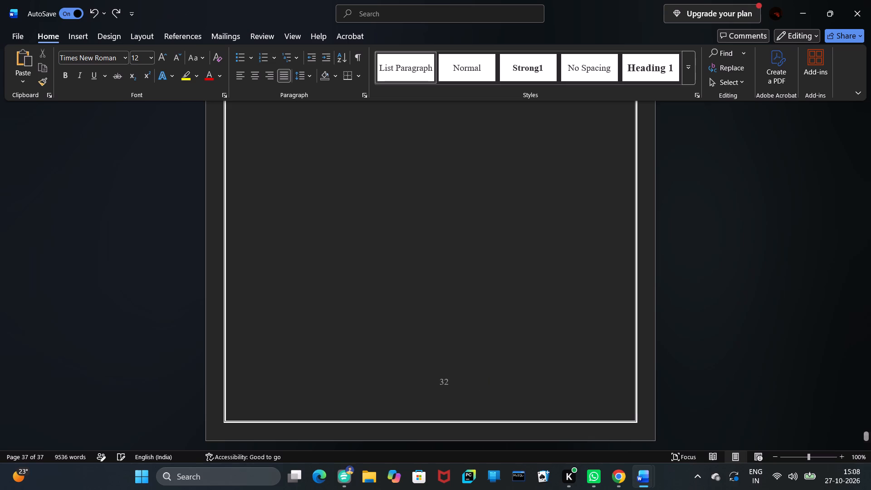
Remove the blank page numbered 32 that follows the key benefits list at the end of the report.
key("BackSpace")
scroll(473, 382, "down", 5)
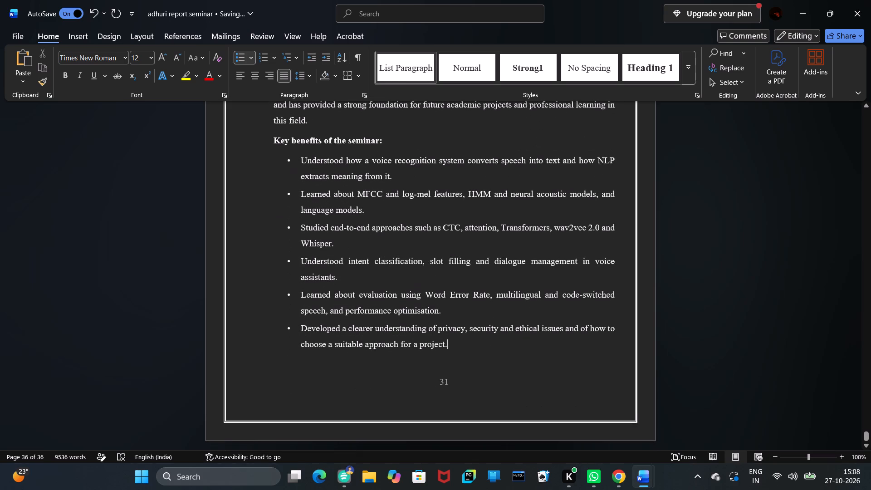
scroll(473, 382, "down", 4)
Look back over the key benefits, references and Chapter V recommendations, returning to the report's title page.
scroll(481, 350, "up", 1)
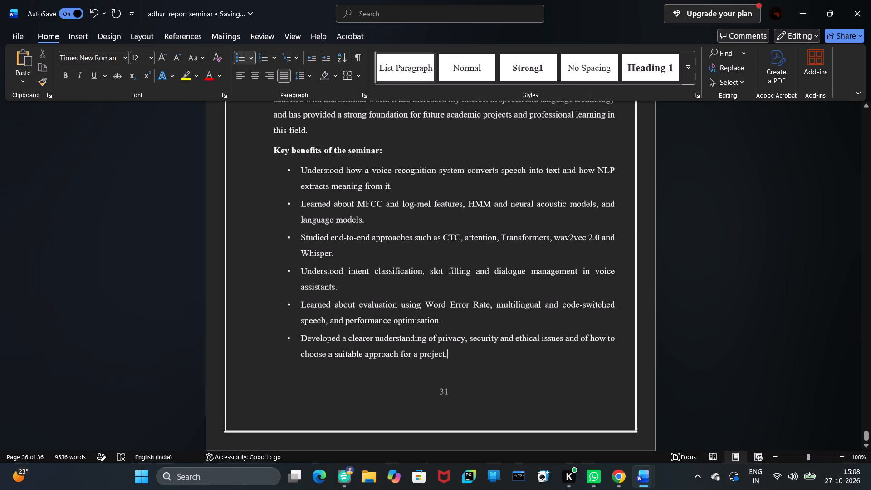
scroll(481, 350, "up", 2)
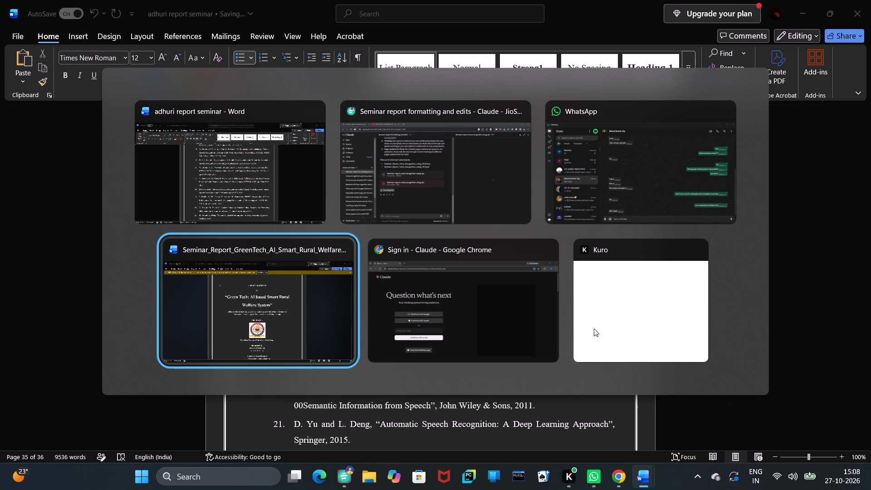
scroll(870, 359, "up", 2)
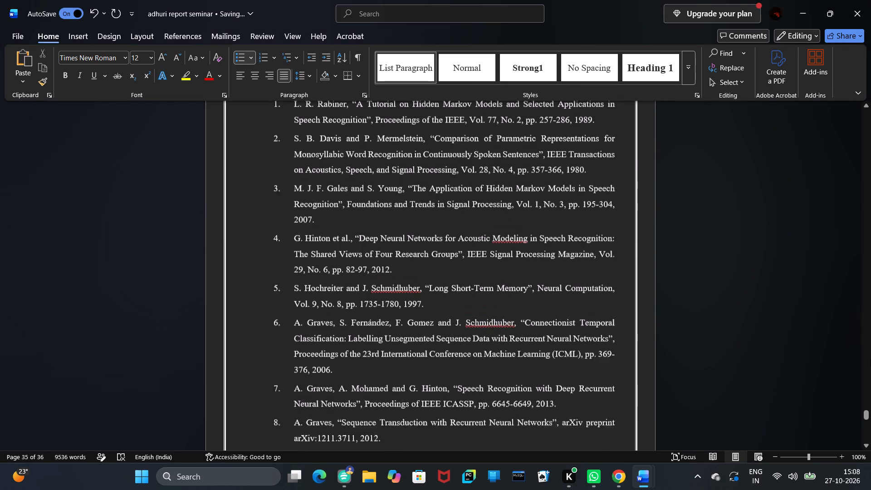
right_click(870, 359)
right_click(870, 359)
left_click(711, 286)
scroll(711, 286, "up", 1)
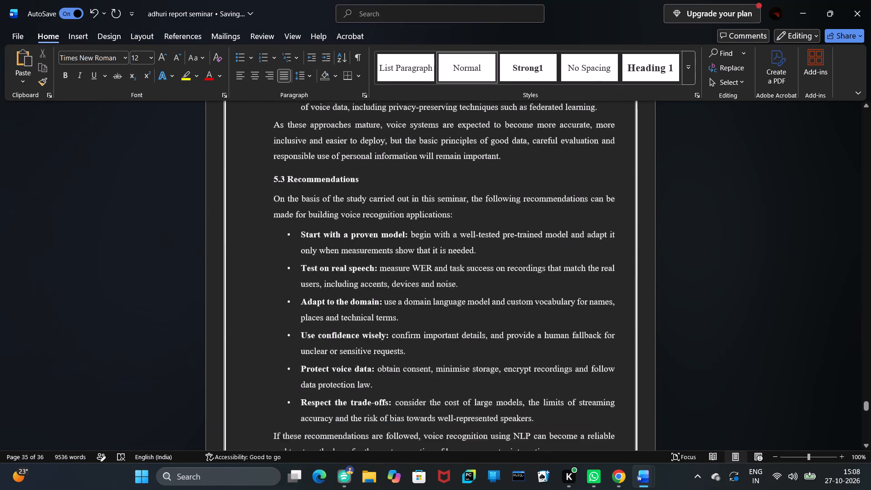
left_click_drag(863, 406, 859, 372)
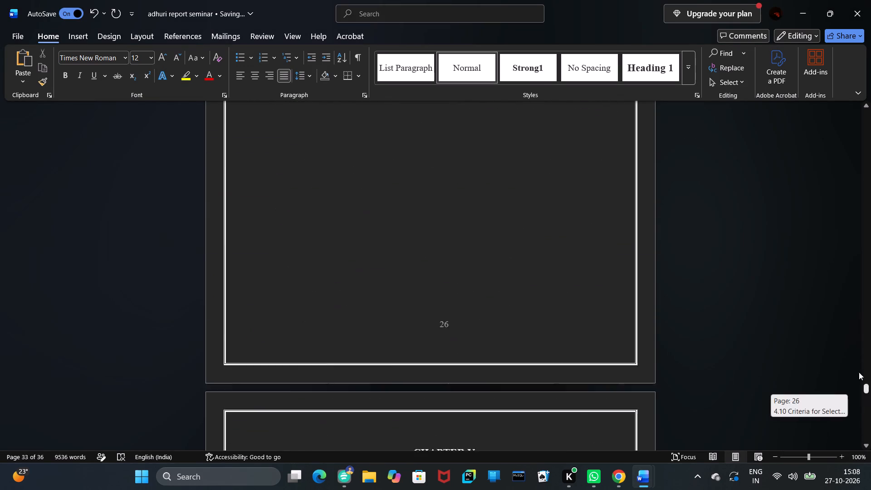
left_click_drag(859, 372, 808, 63)
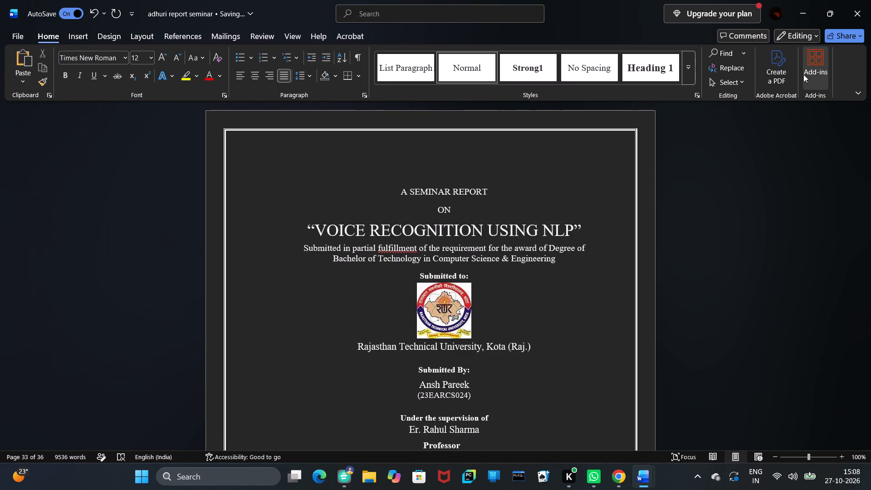
Check the title page from the report title down through the submission, supervisor, session and department lines.
left_click(587, 239)
key("Down")
key("Down")
key("Down")
key("Down")
key("Down")
key("Down")
key("Down")
key("Down")
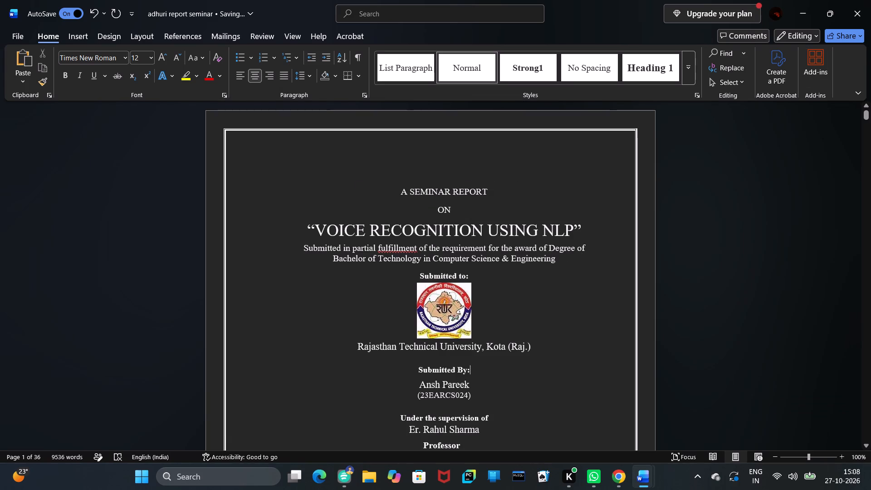
key("Down")
key("Down")
key("Down")
key("Down")
key("Down")
key("Down")
key("Down")
key("Down")
key("Down")
key("Down")
key("Down")
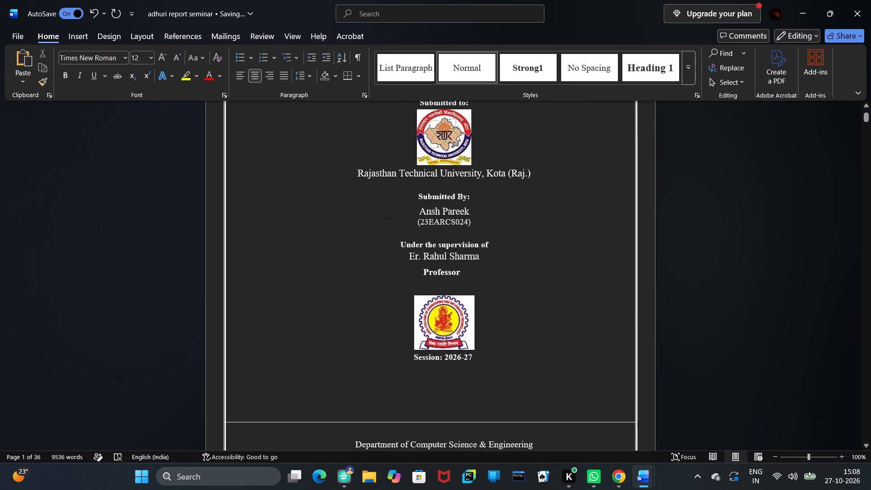
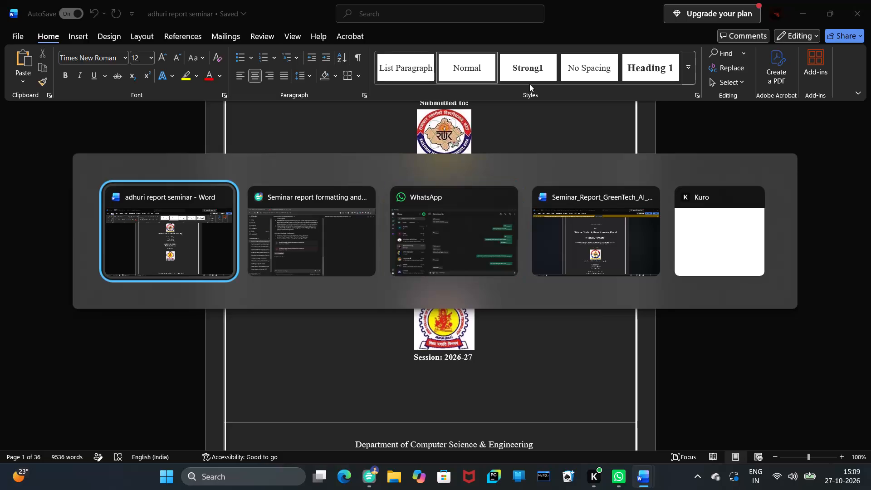
left_click(222, 0)
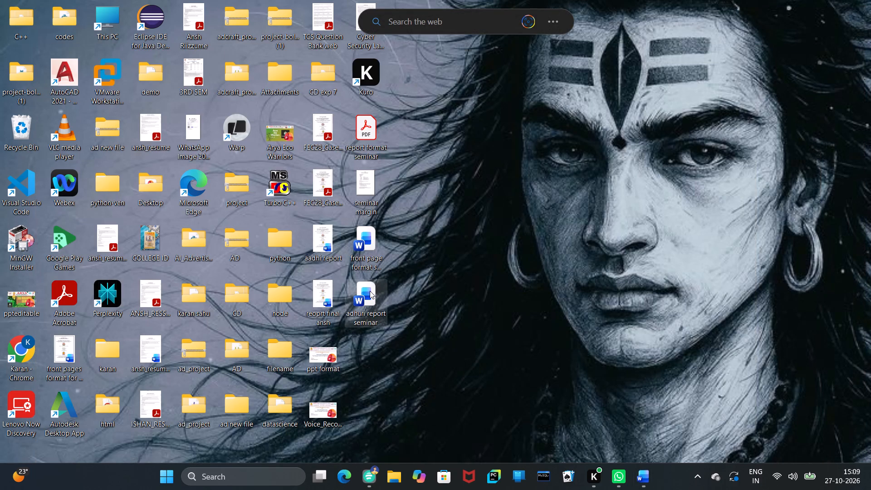
double_click(333, 296)
scroll(421, 293, "down", 1)
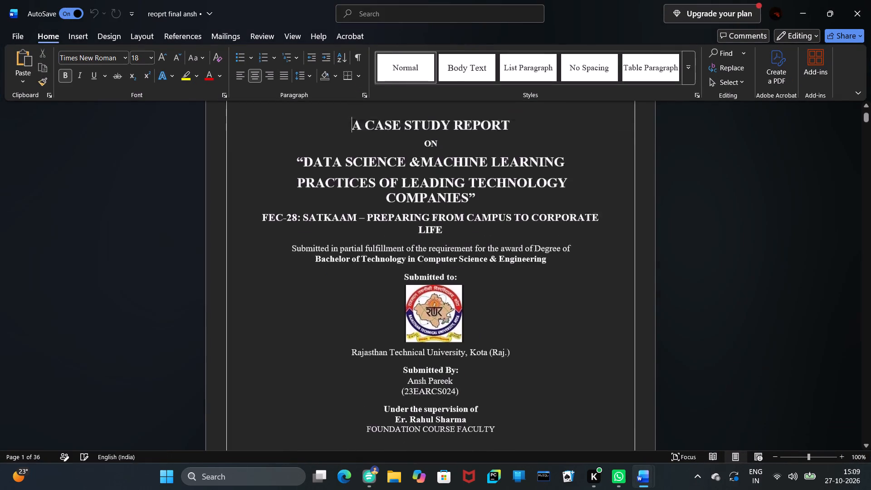
scroll(421, 293, "down", 2)
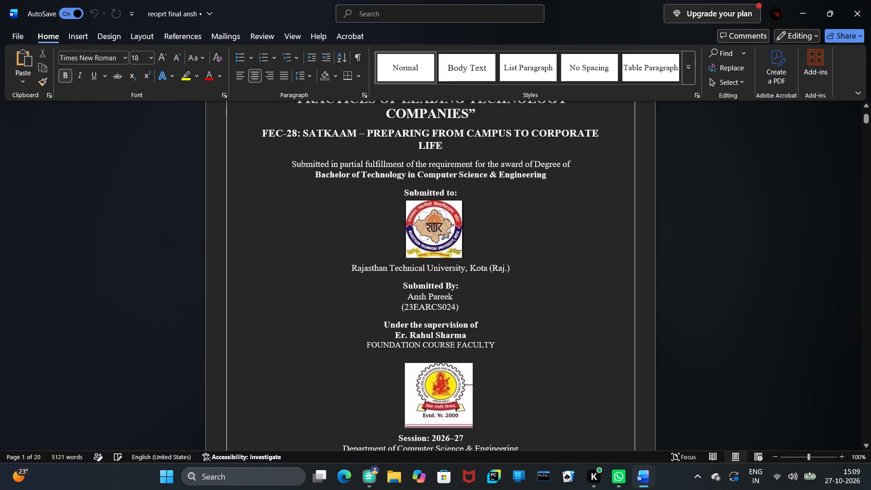
scroll(421, 293, "down", 2)
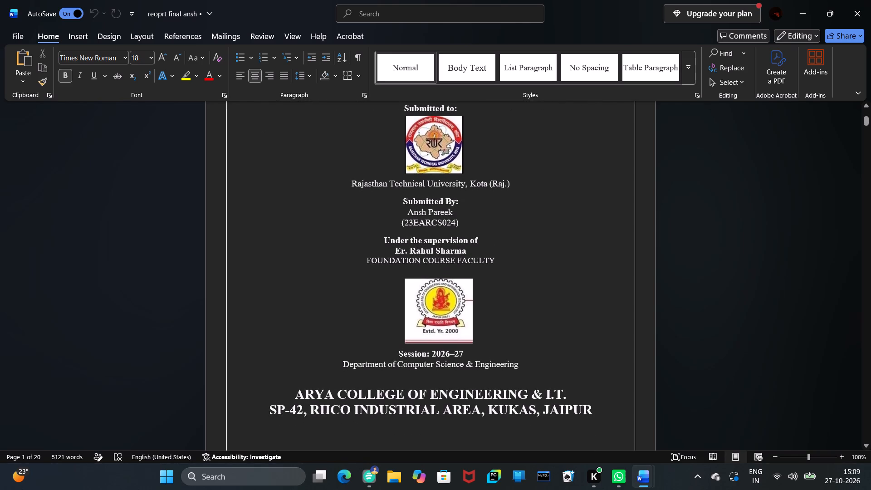
scroll(421, 293, "down", 2)
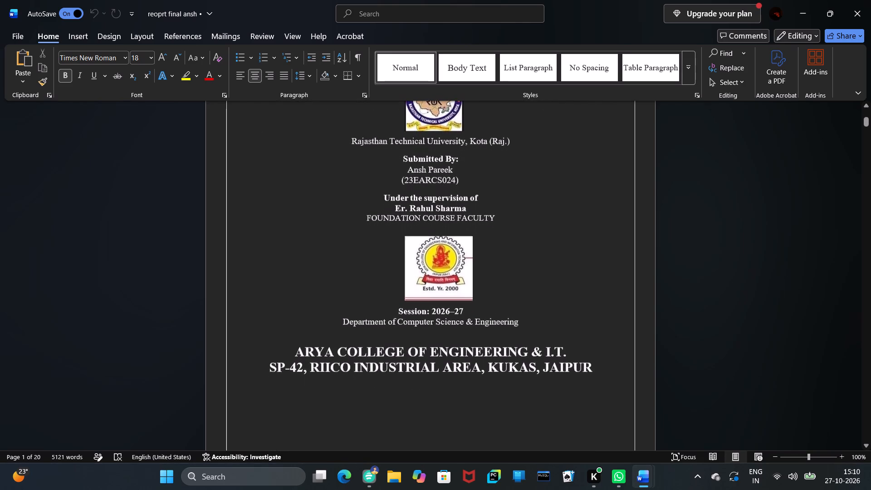
scroll(421, 293, "down", 1)
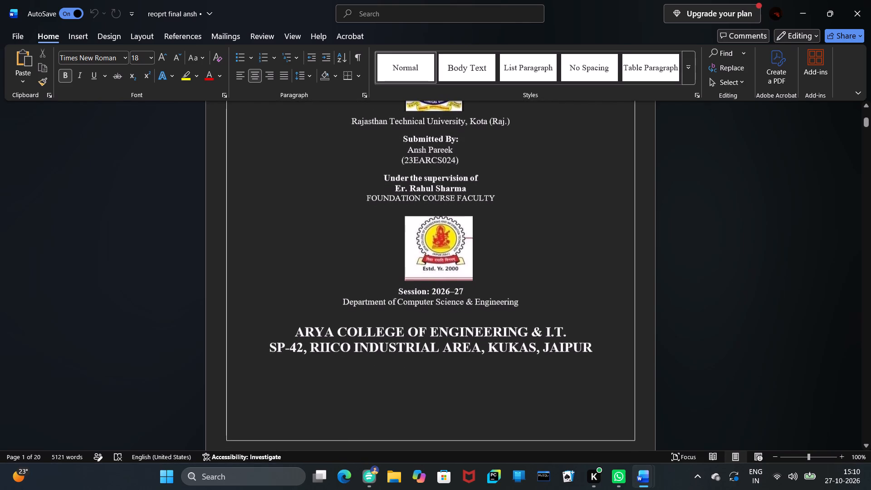
left_click(870, 0)
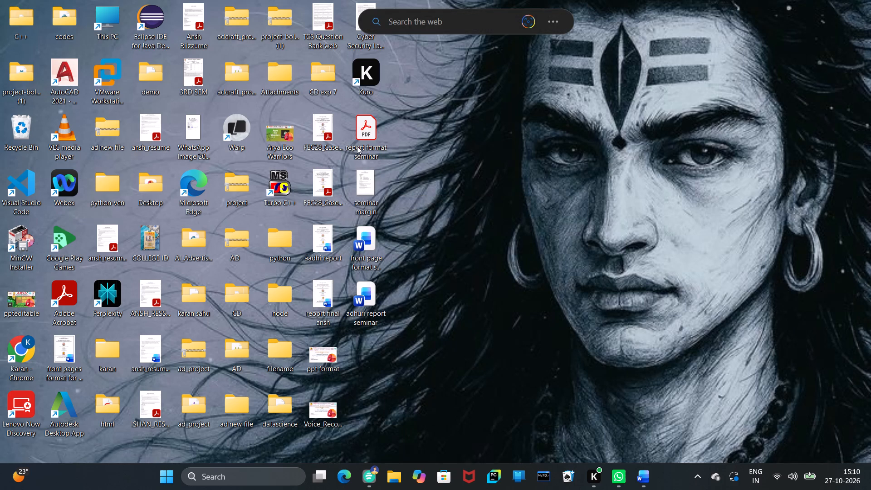
Open the "report format seminar" PDF from the desktop.
left_click(357, 146)
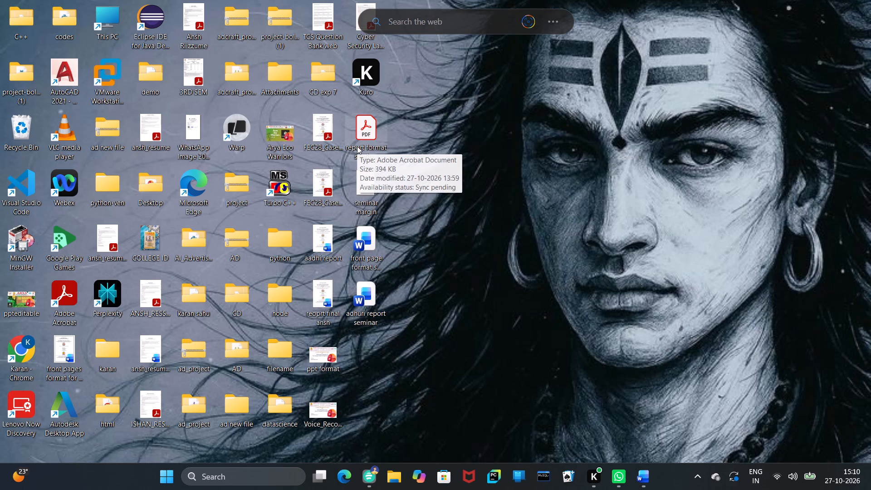